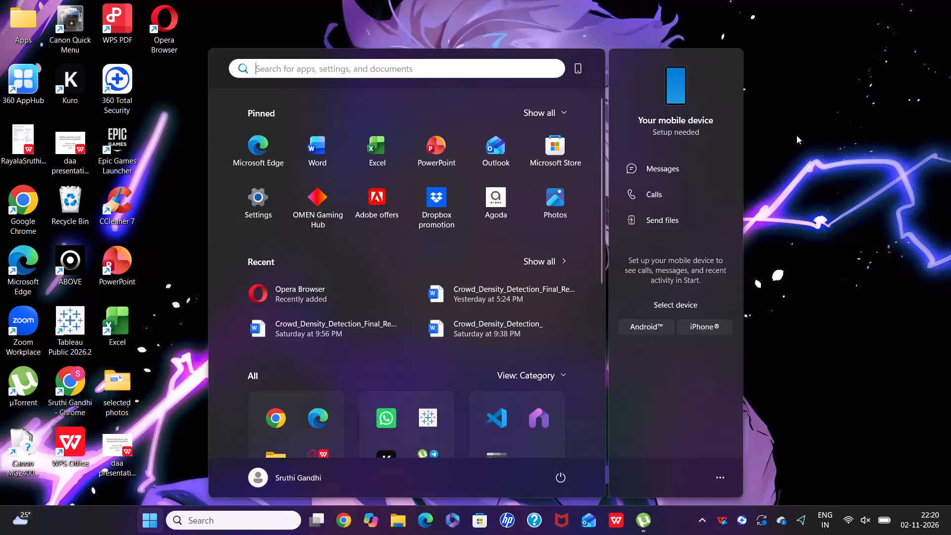
Close the Start overlay and open Google Chrome from the desktop with the pink "S" profile.
click(809, 144)
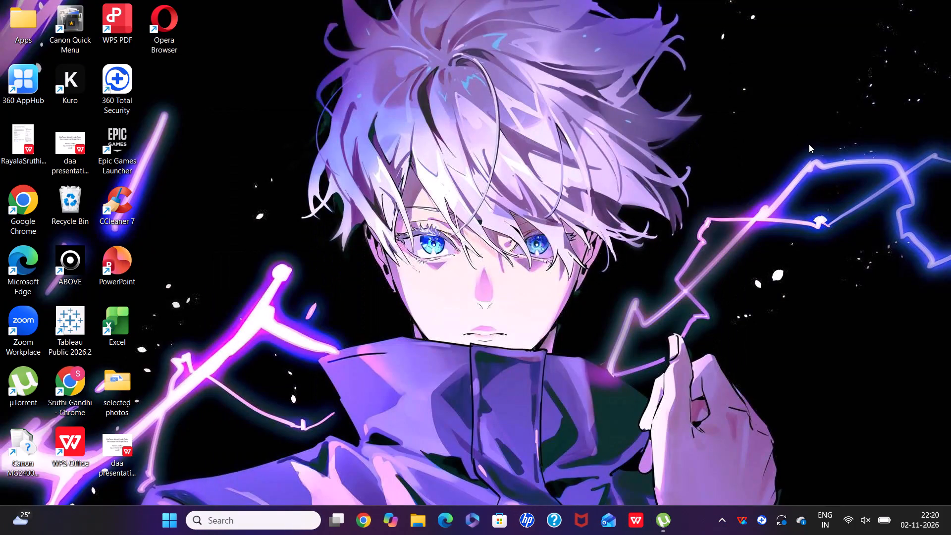
click(809, 144)
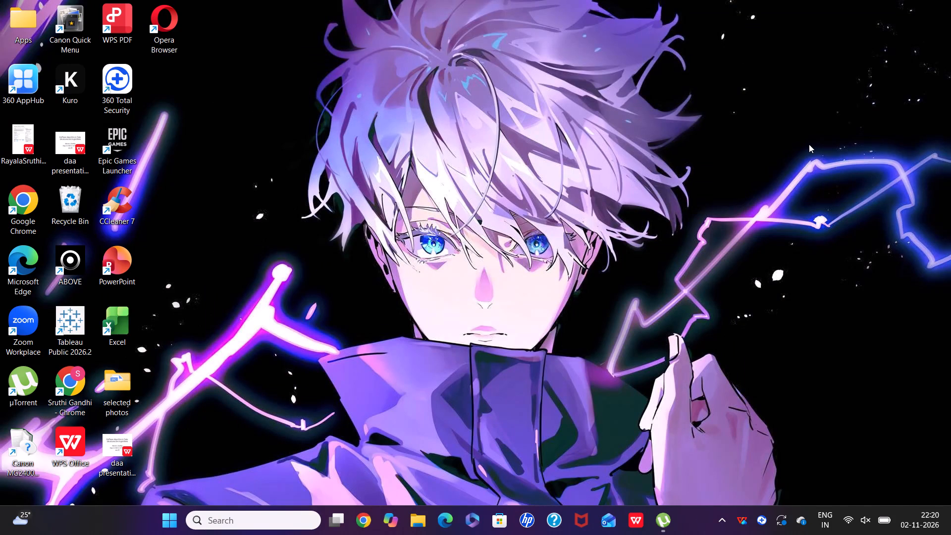
double_click(26, 203)
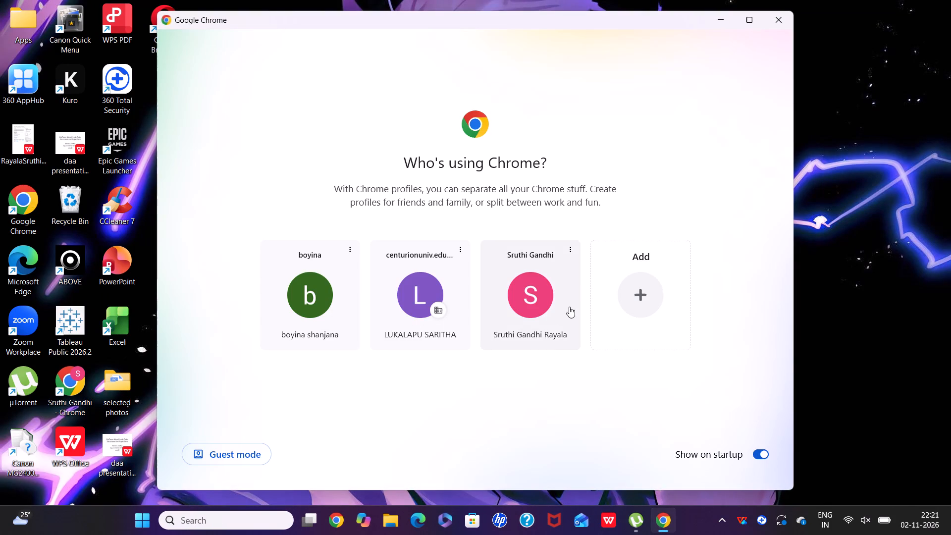
click(540, 302)
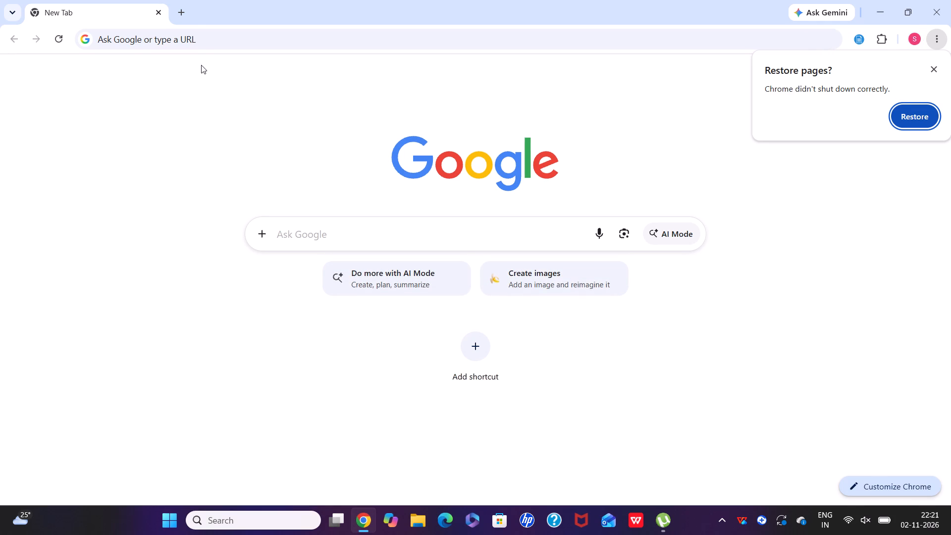
Look up "it" in the browser and open the suggested DOP IT 2.0 page app.indiapost.gov.in/subaccounts/bo-bagreceive-so.
click(197, 29)
click(197, 34)
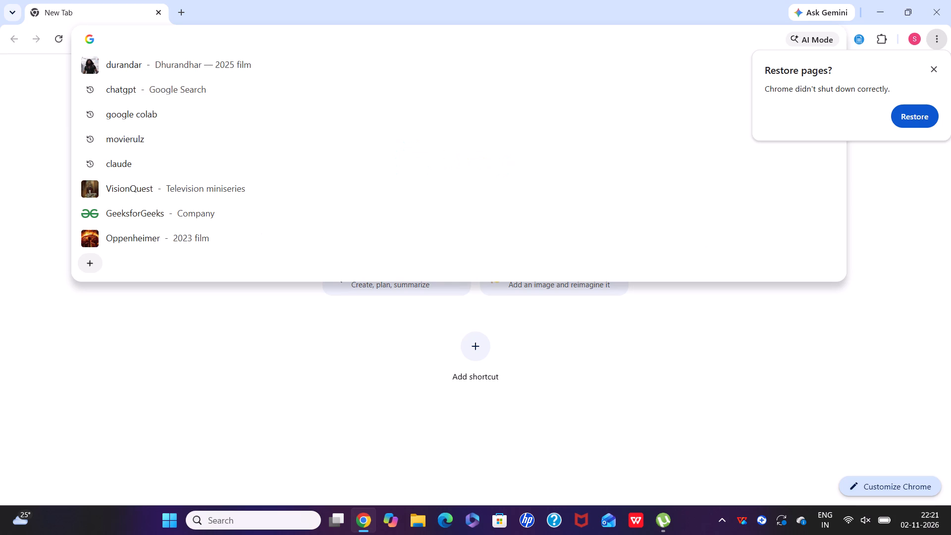
text(it)
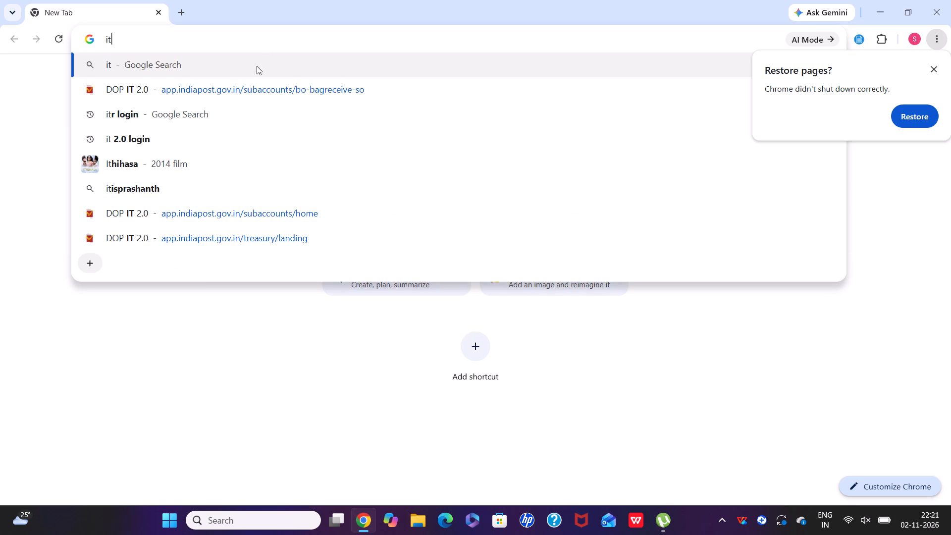
click(256, 85)
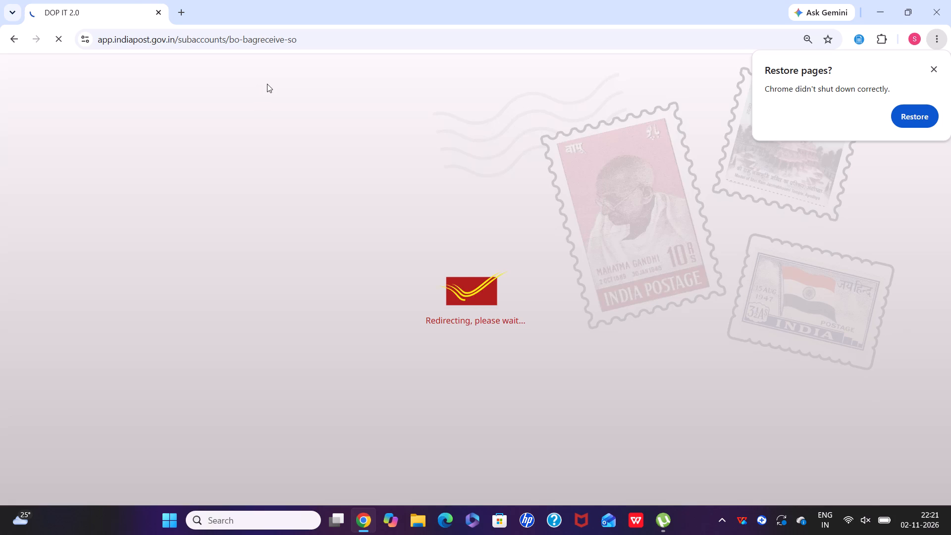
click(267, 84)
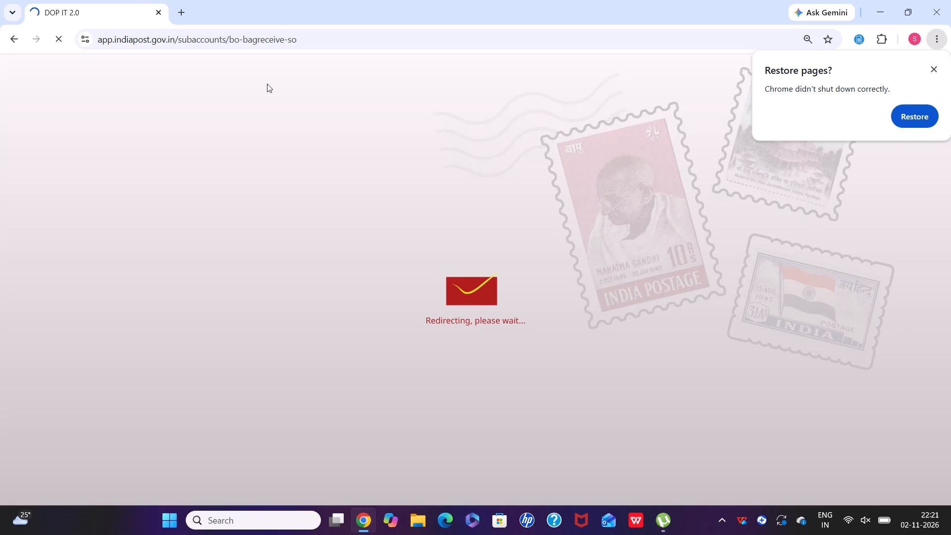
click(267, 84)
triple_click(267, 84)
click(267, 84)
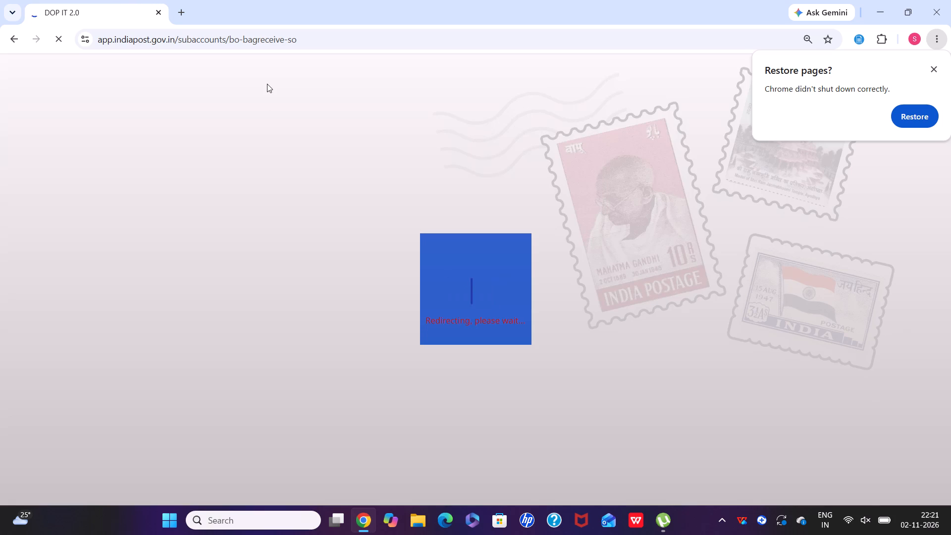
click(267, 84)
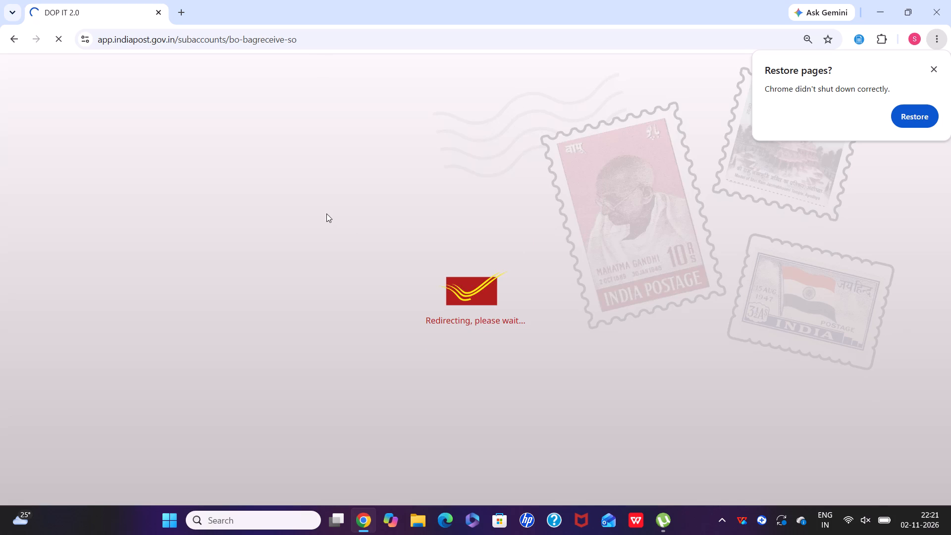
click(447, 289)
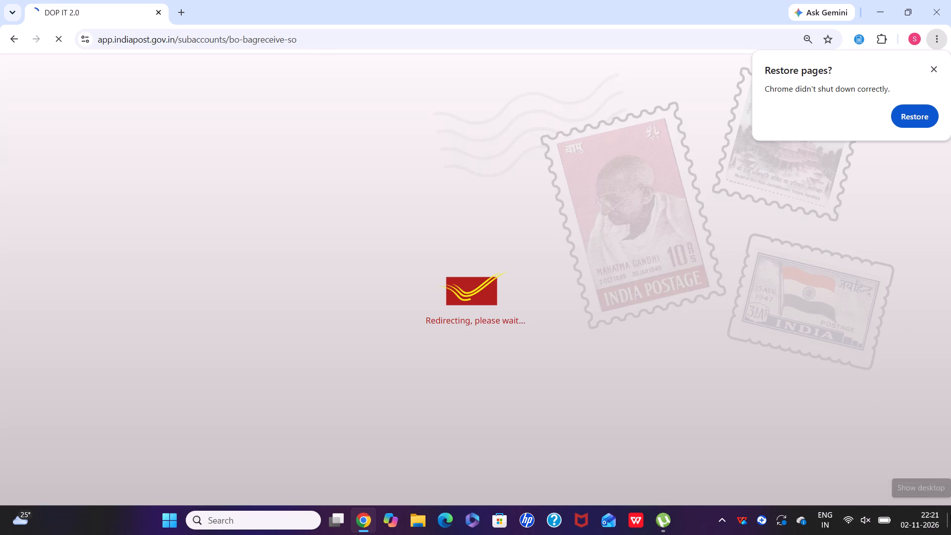
Check the computer's Wi-Fi connection while the India Post page is redirecting.
click(851, 515)
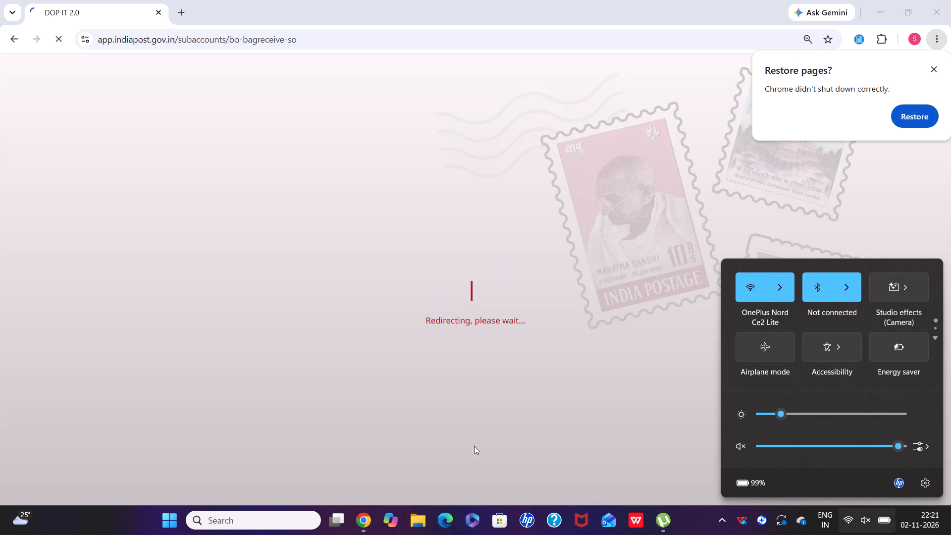
Leave the redirecting DOP IT 2.0 page and return to the previous New Tab page.
click(11, 38)
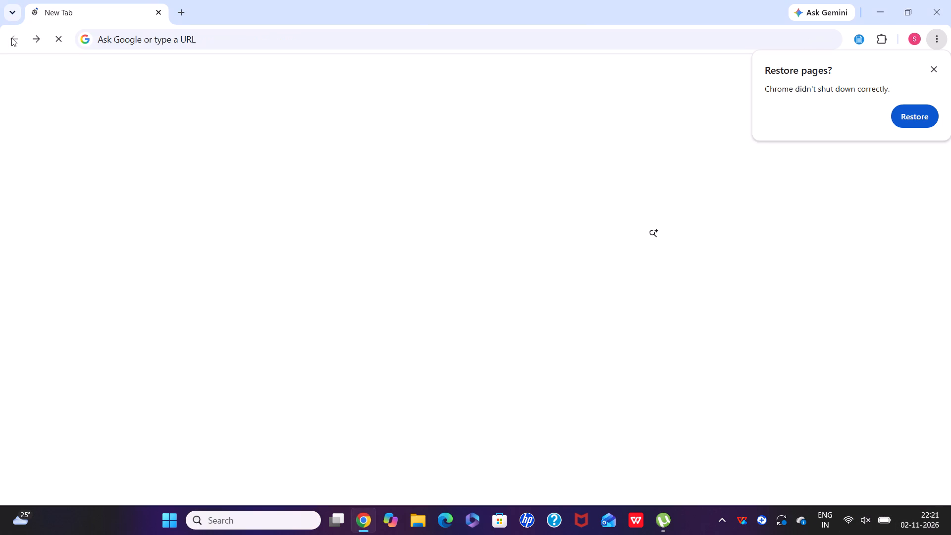
click(13, 17)
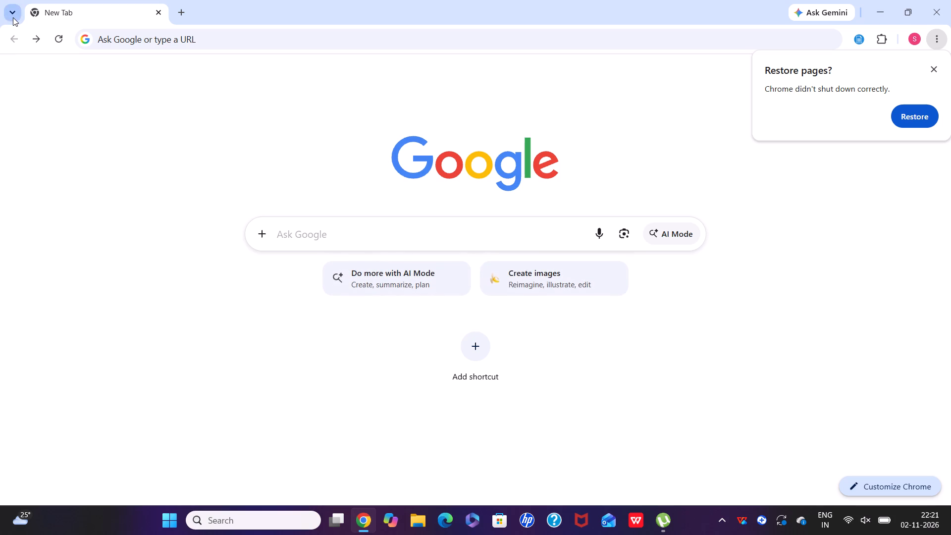
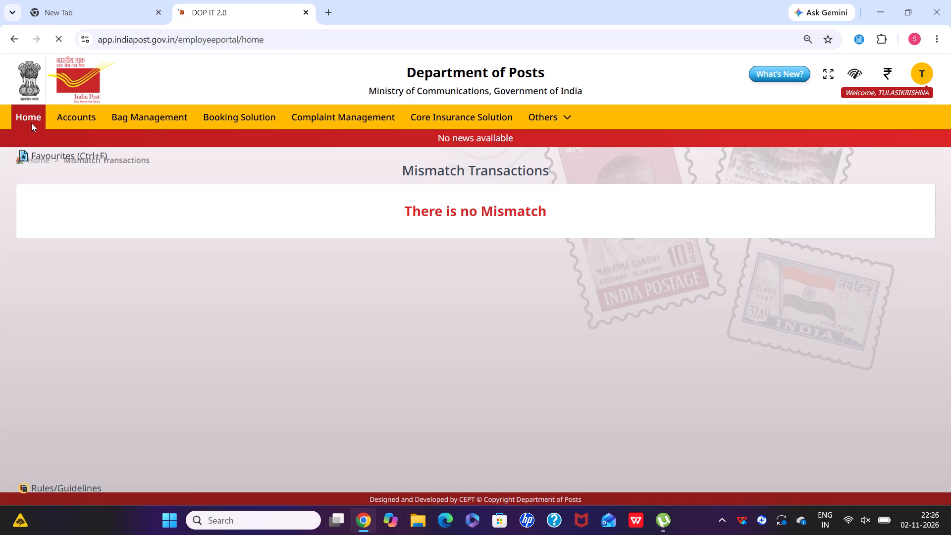
Go from the portal home to Bag Management and open Bag Receive under Bagging Operation.
click(31, 123)
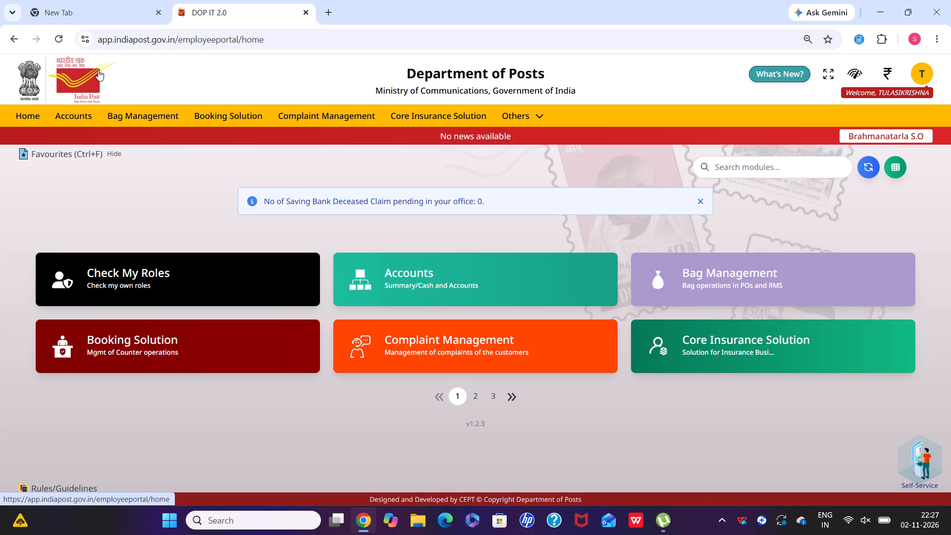
click(154, 118)
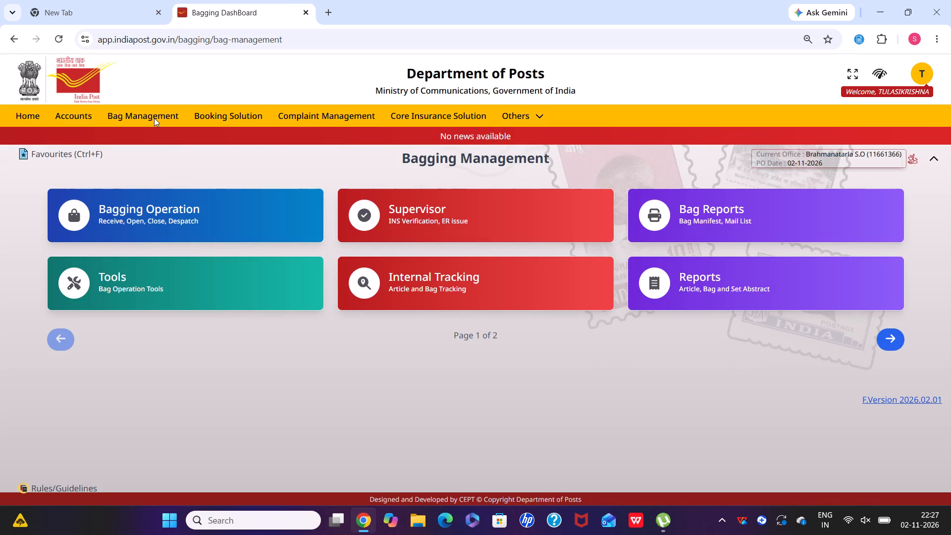
click(184, 214)
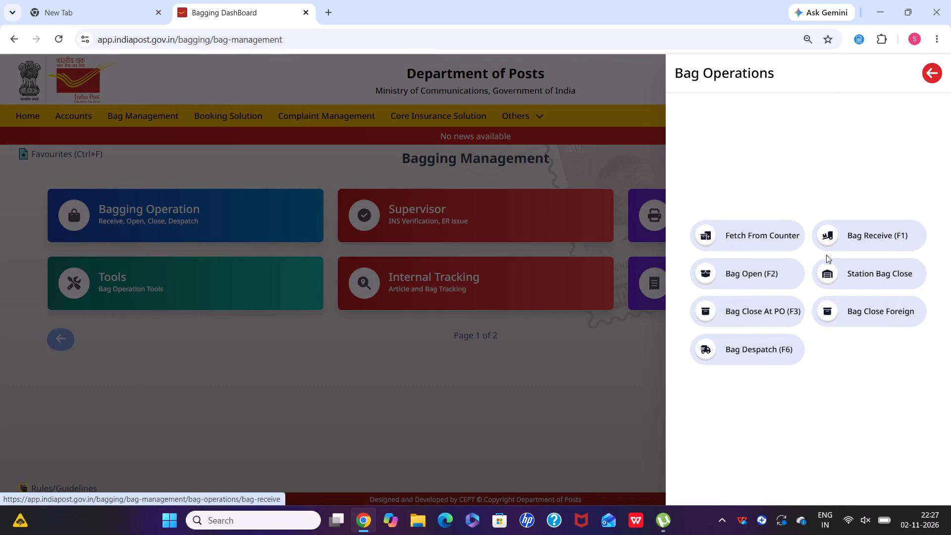
click(846, 225)
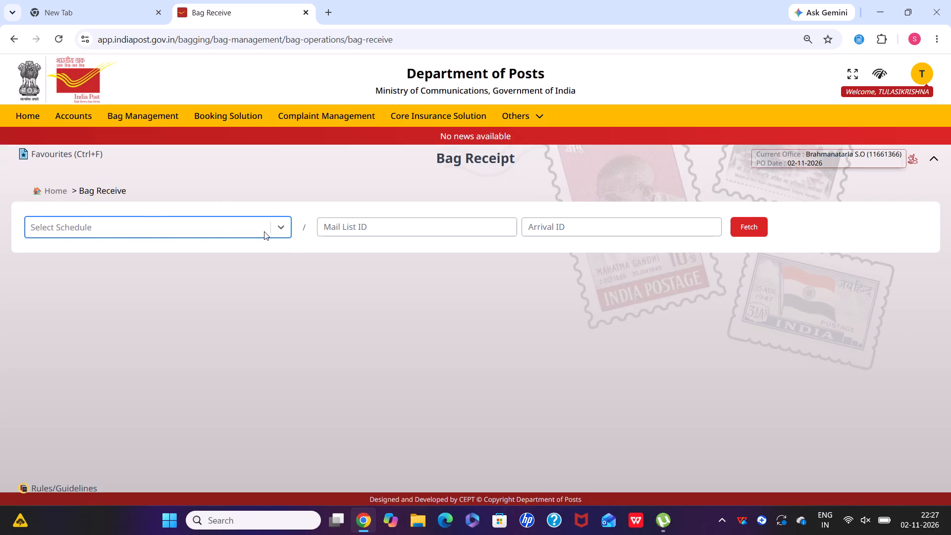
Choose the Venkatapuram B.O_Brahmanatarla S.O_13:15_Foot Schedule_396963 and fetch its expected bags.
click(265, 230)
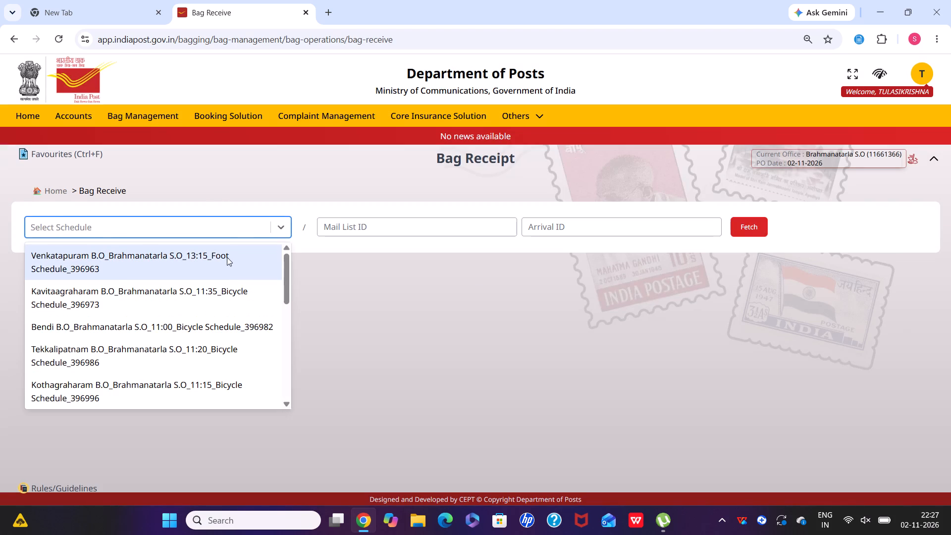
click(227, 257)
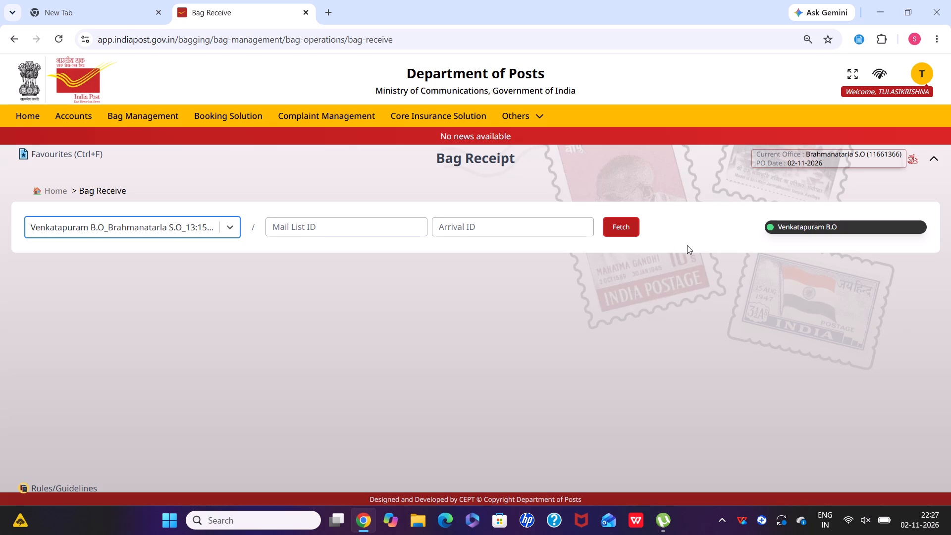
click(627, 227)
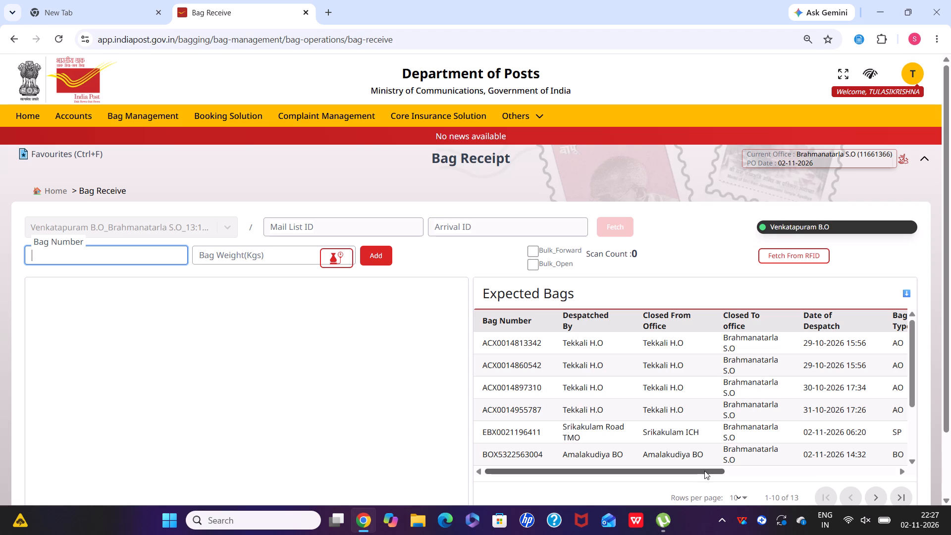
triple_click(911, 465)
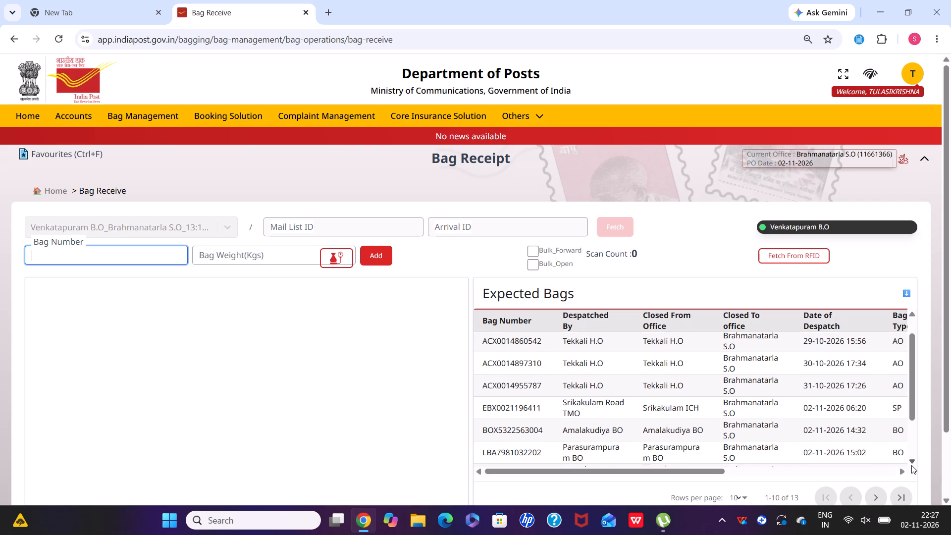
click(911, 465)
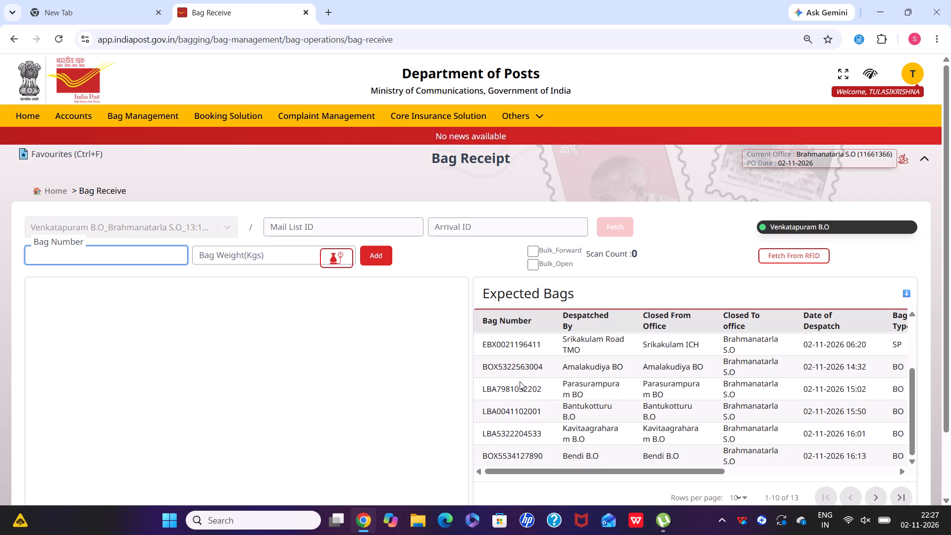
double_click(523, 387)
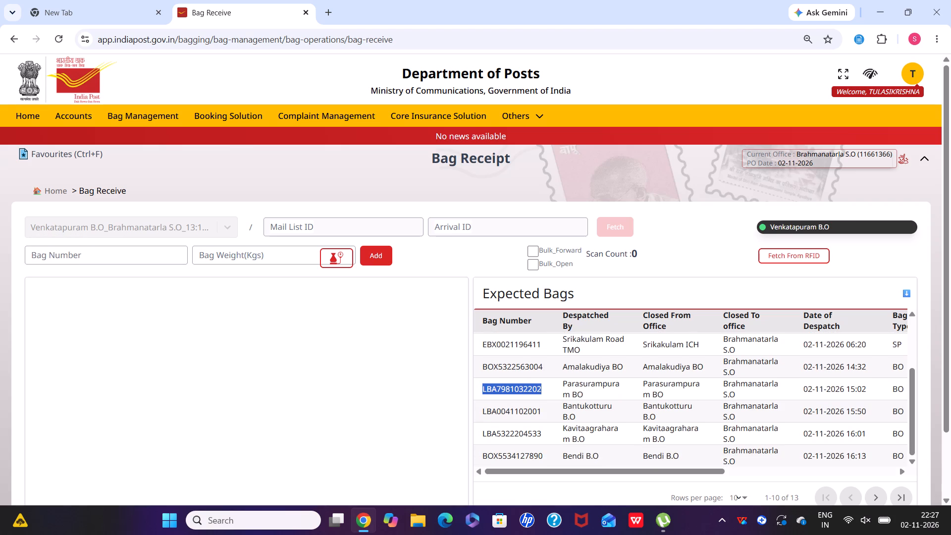
key(ctrl+c)
click(162, 260)
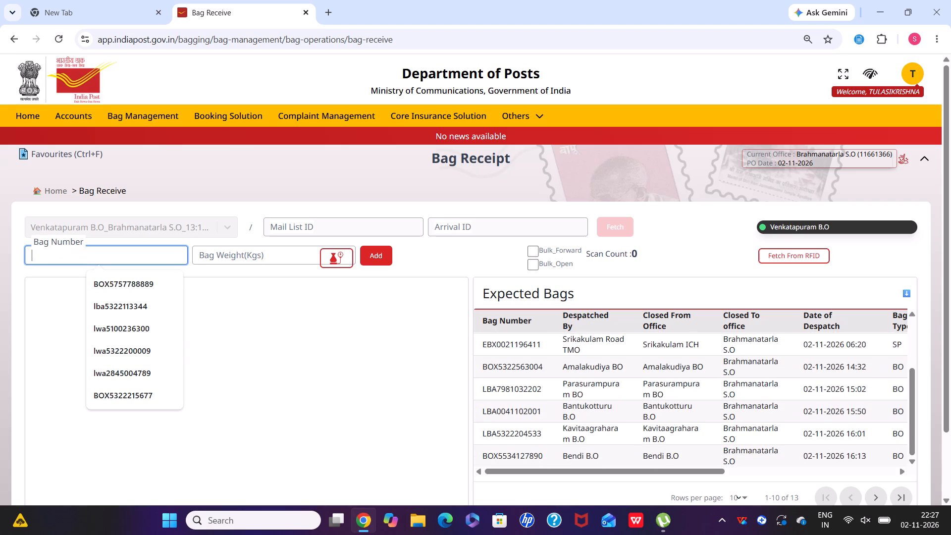
key(ctrl+v)
click(277, 255)
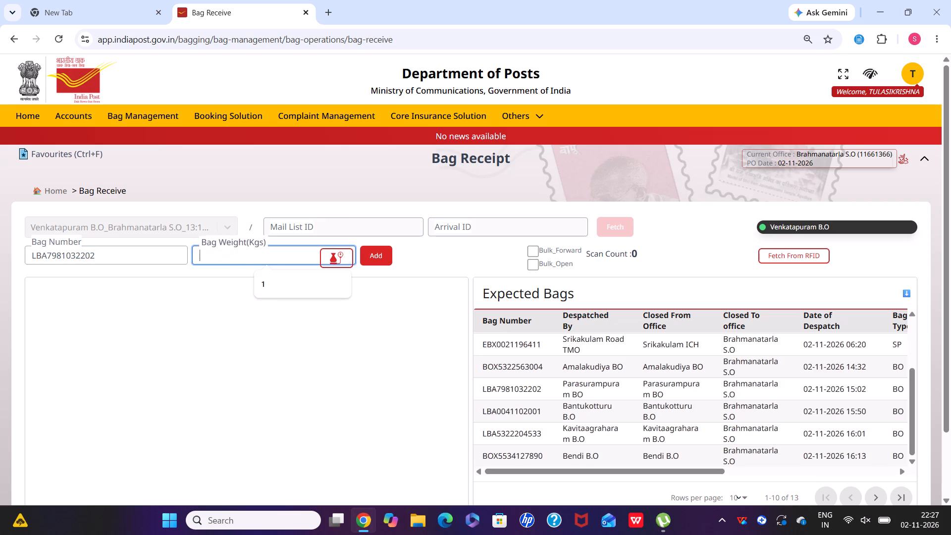
click(281, 278)
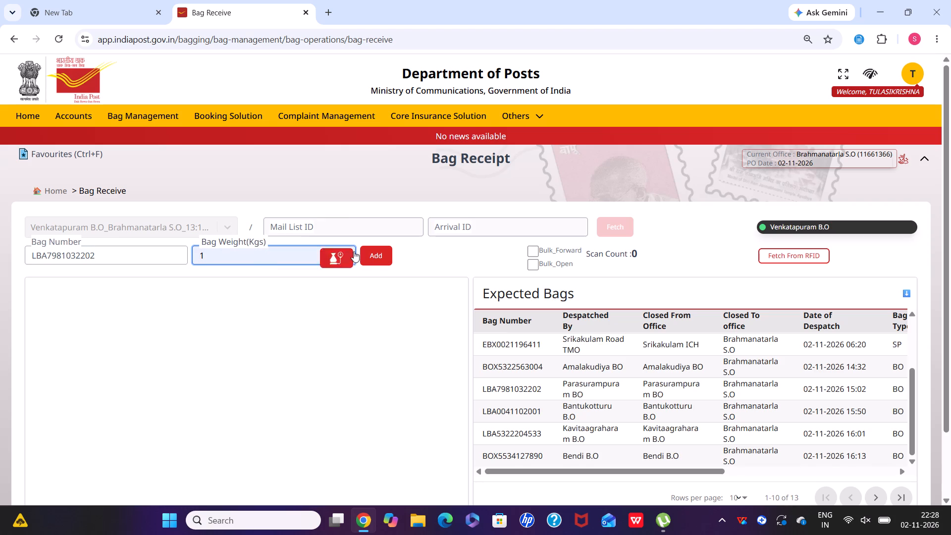
click(386, 259)
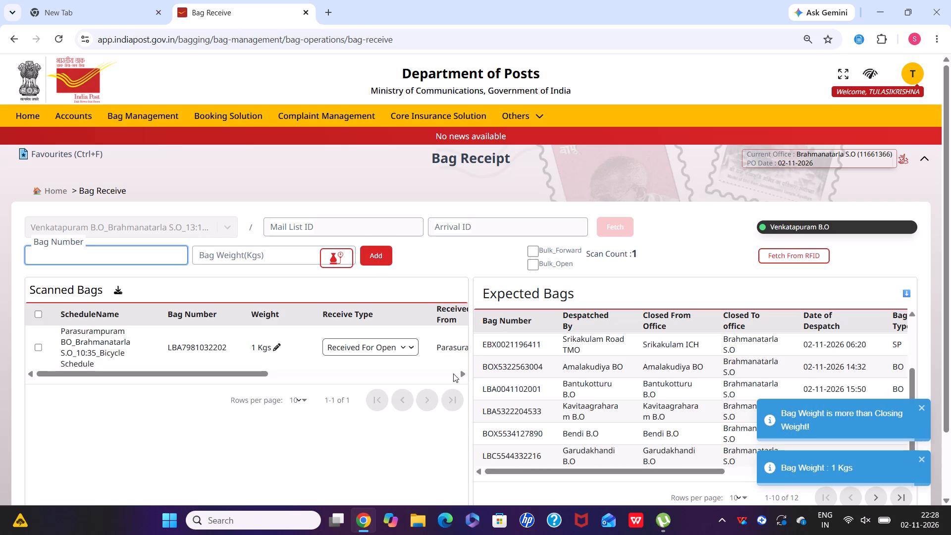
double_click(508, 411)
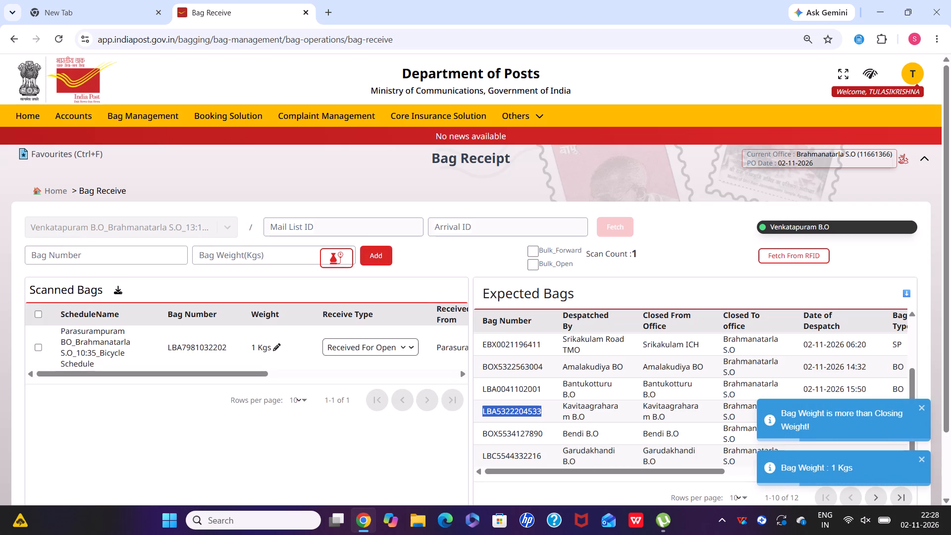
key(ctrl+c)
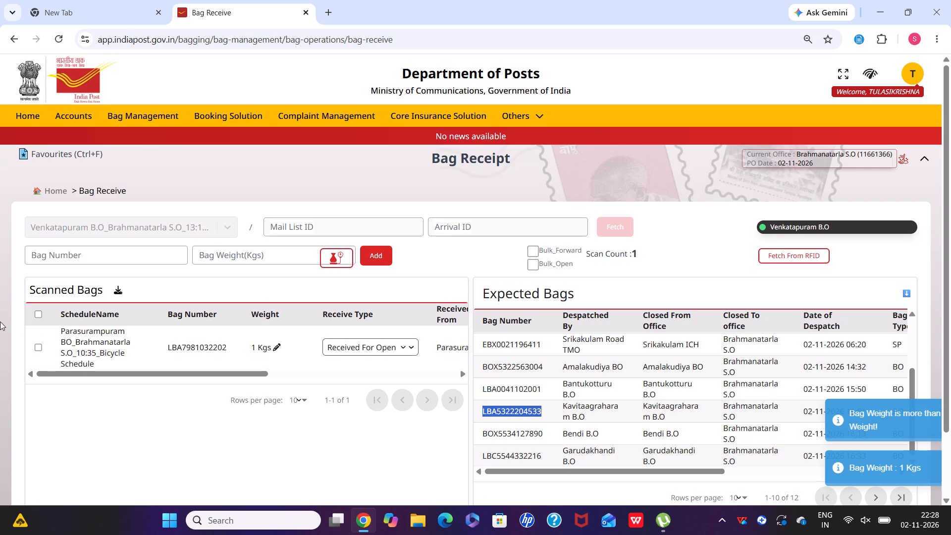
click(67, 255)
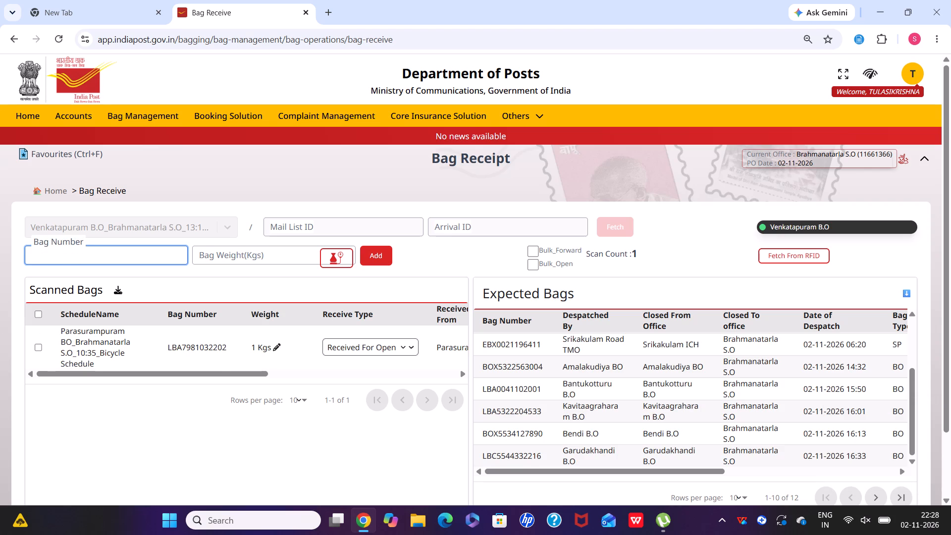
key(ctrl+v)
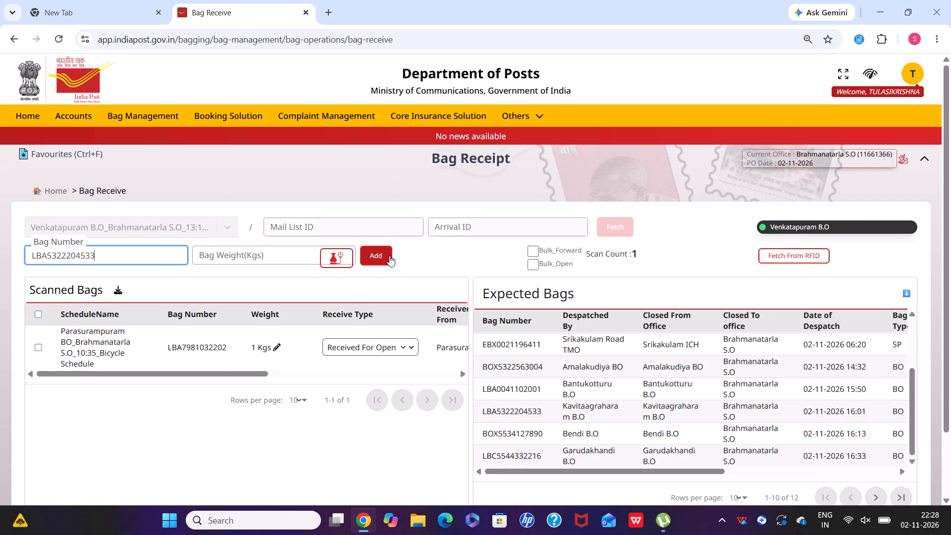
click(389, 256)
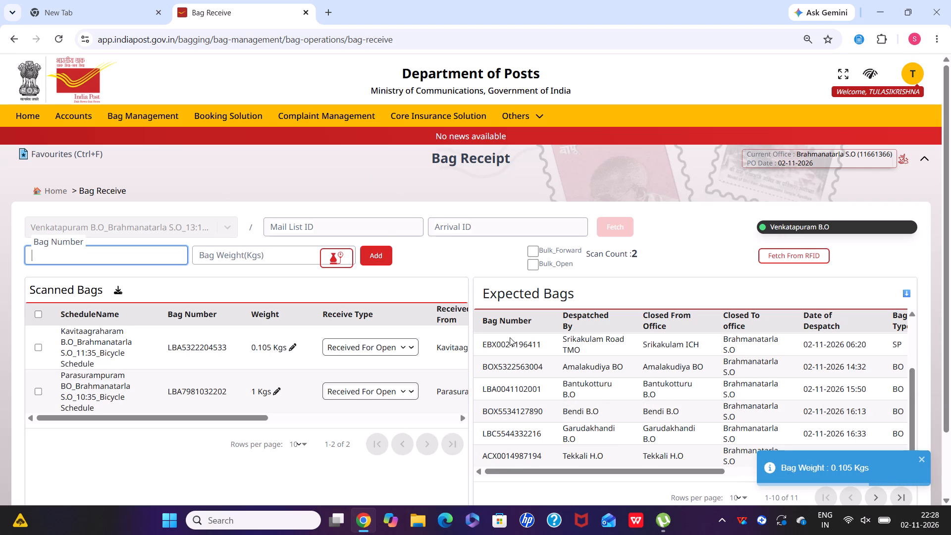
double_click(528, 394)
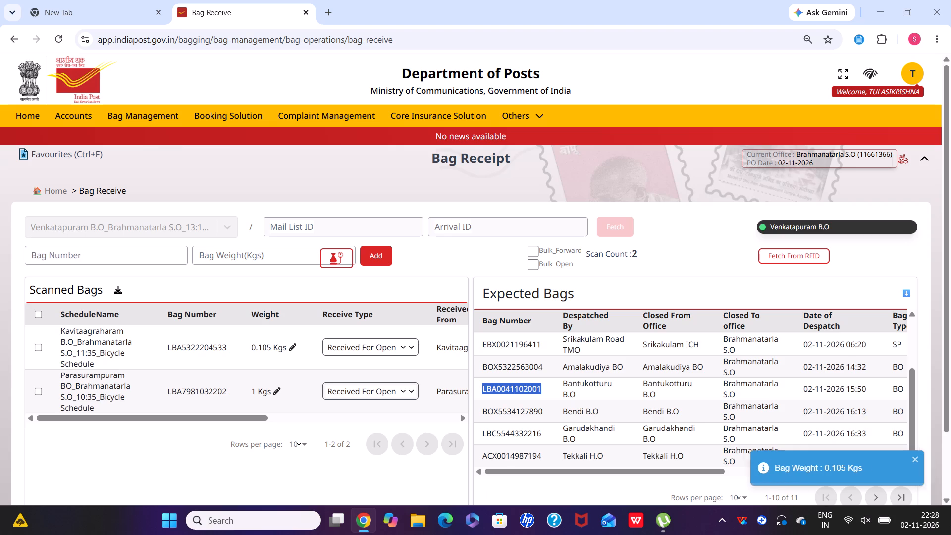
key(ctrl+c)
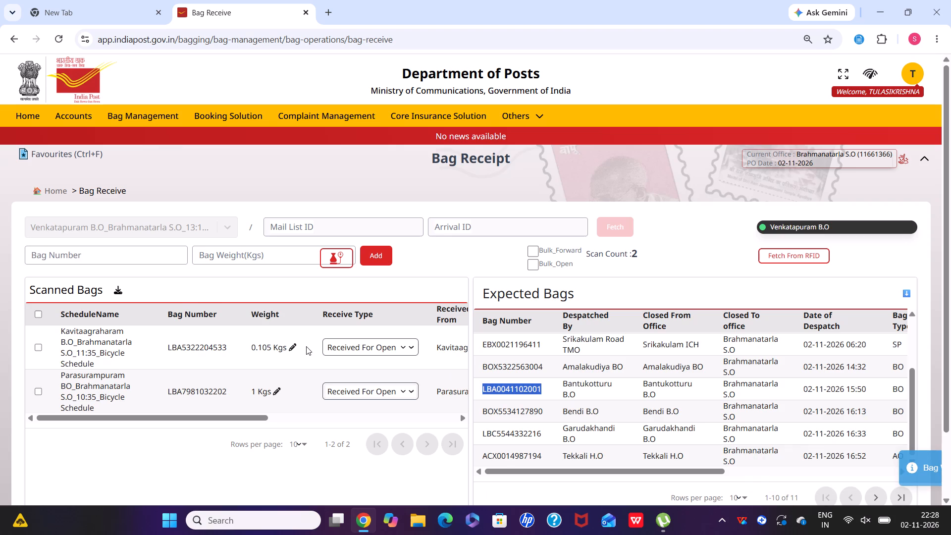
ctrl+click(149, 255)
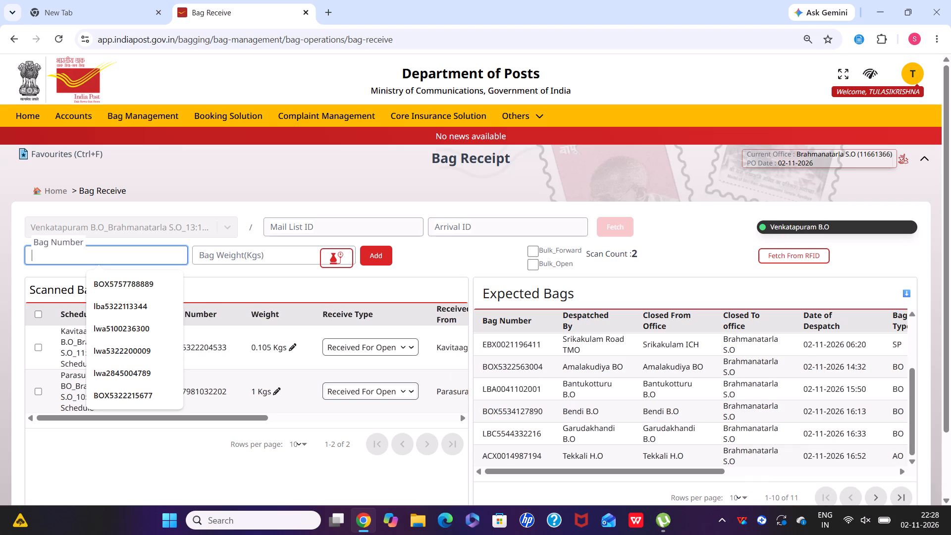
key(ctrl+v)
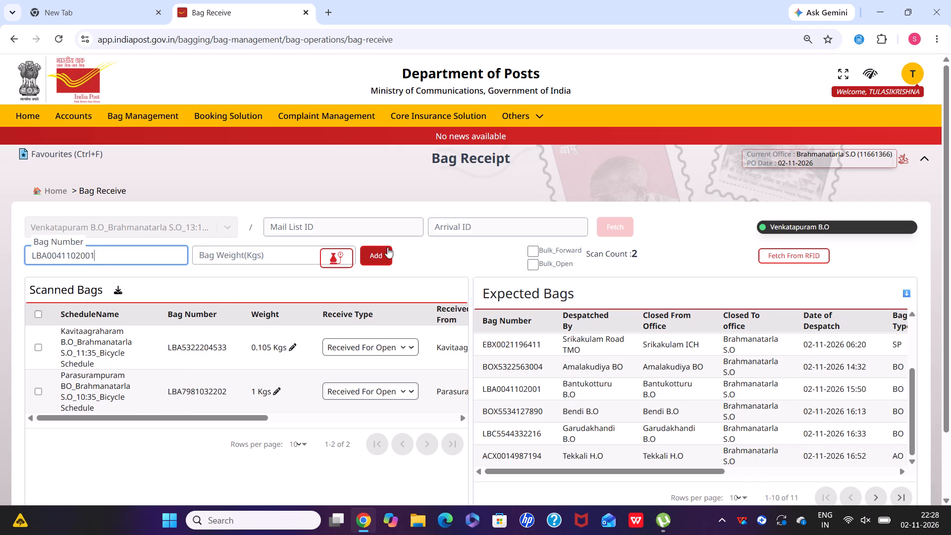
click(387, 247)
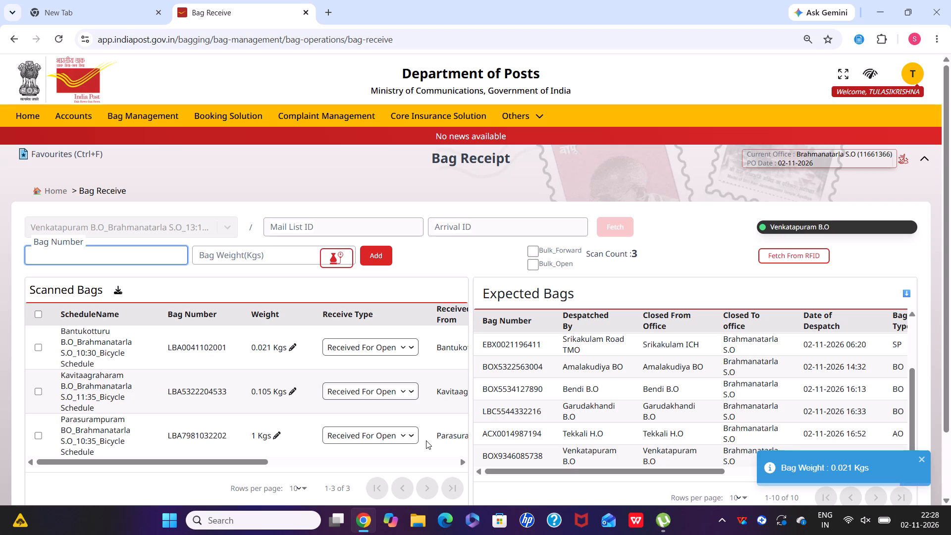
double_click(492, 448)
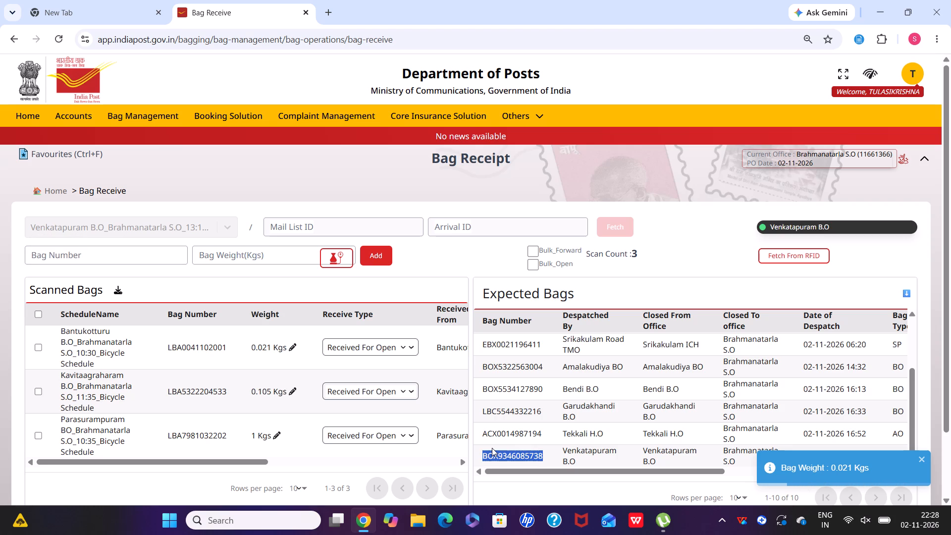
key(ctrl+c)
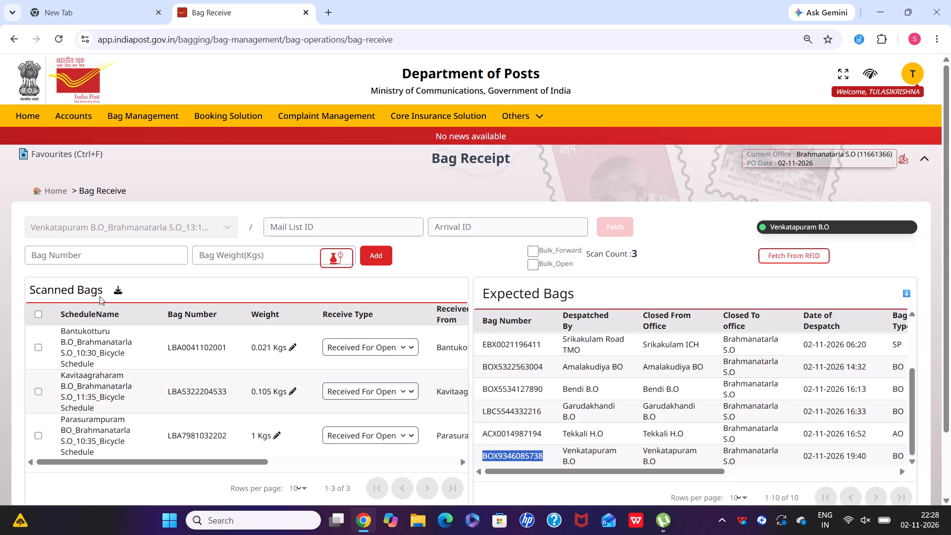
click(114, 256)
key(ctrl+v)
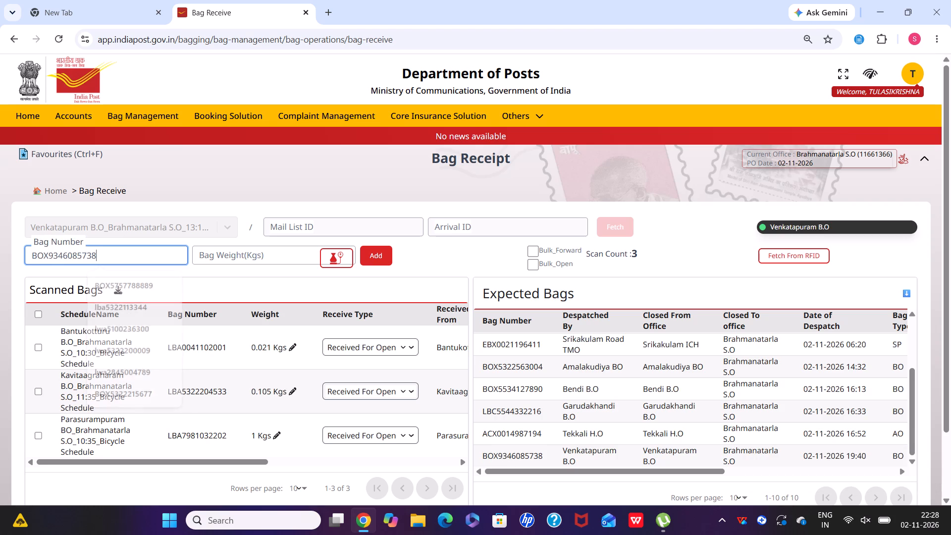
click(376, 259)
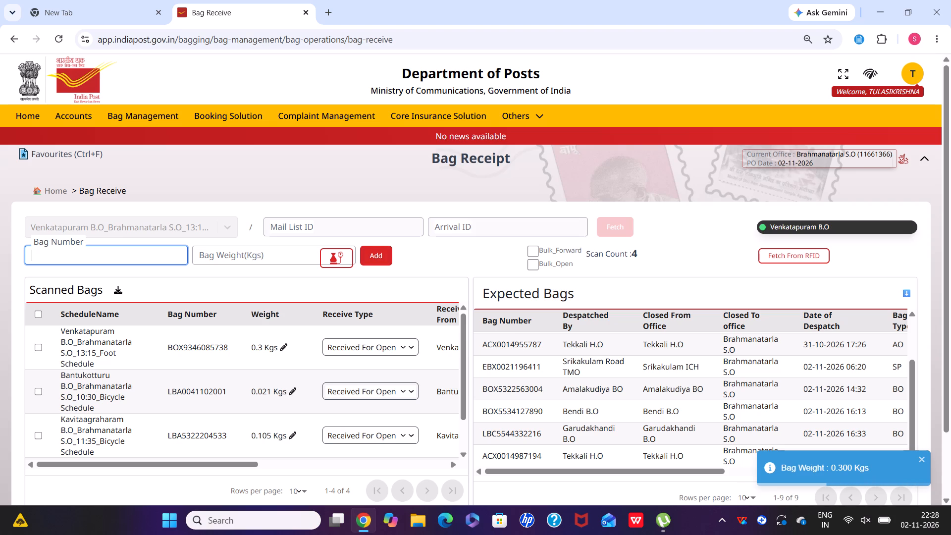
Select all the scanned bags and submit them as received.
scroll(577, 424, down, 2)
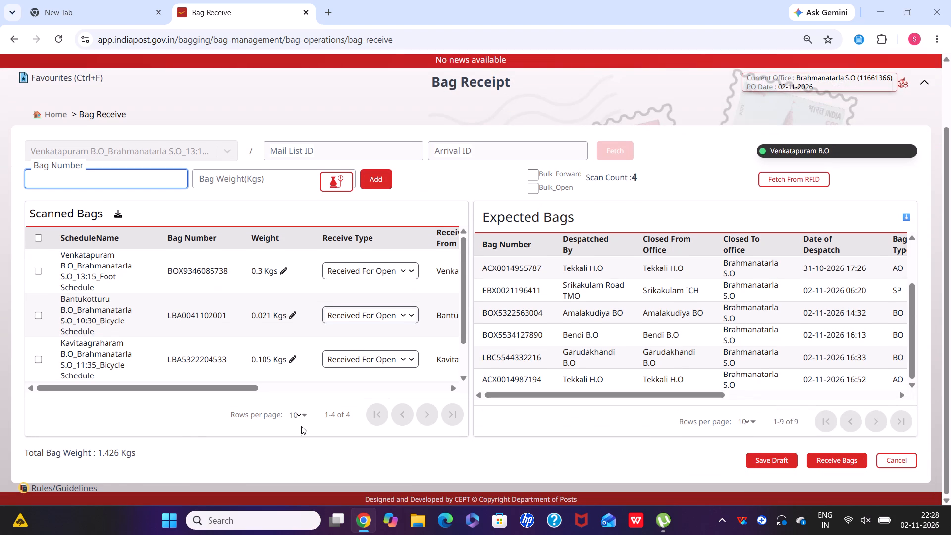
click(38, 237)
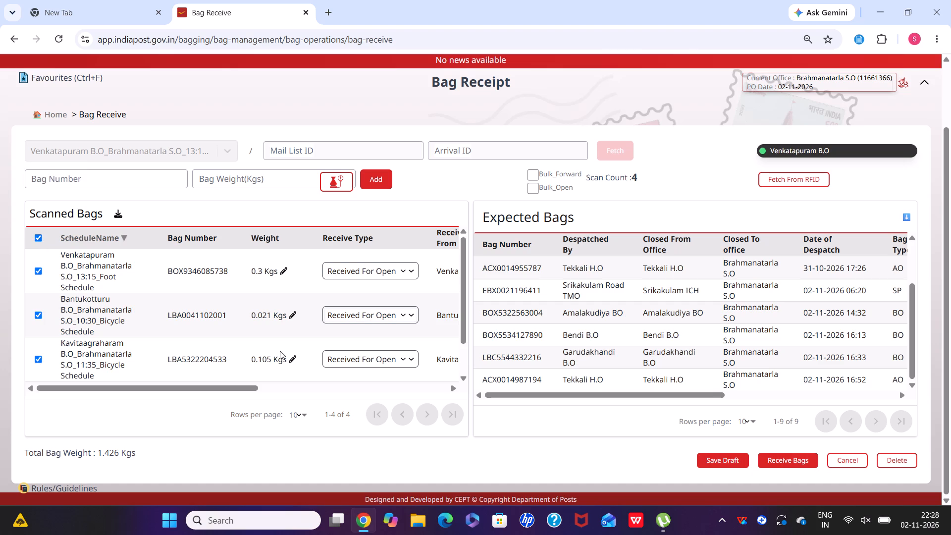
click(762, 469)
click(773, 455)
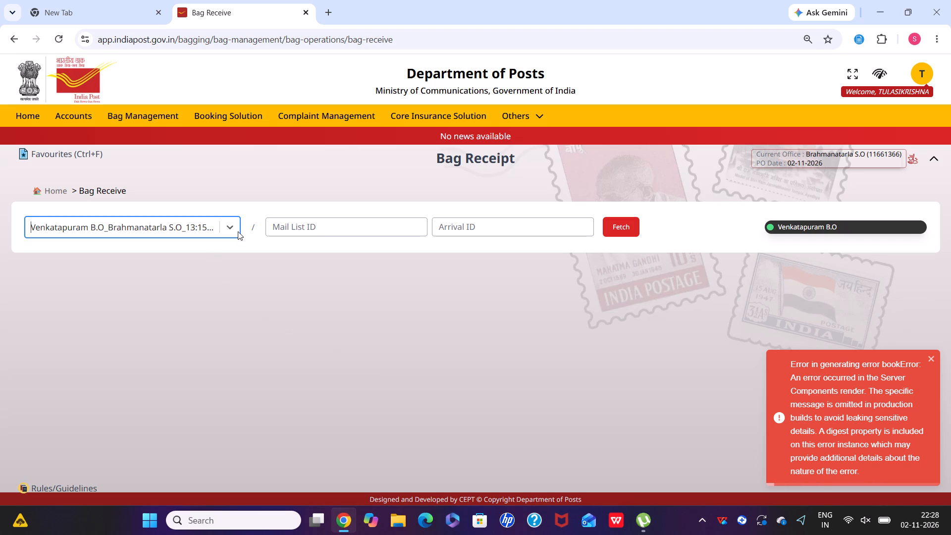
Choose the Garudakhandi B.O to Brahmanatarla S.O 13:30 bicycle schedule (397023) and fetch its expected bags.
click(226, 218)
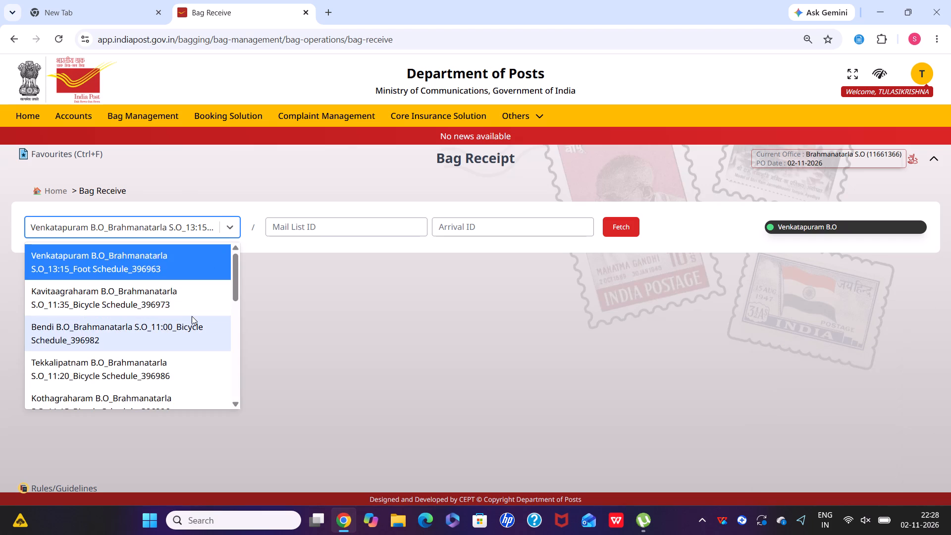
scroll(192, 316, down, 2)
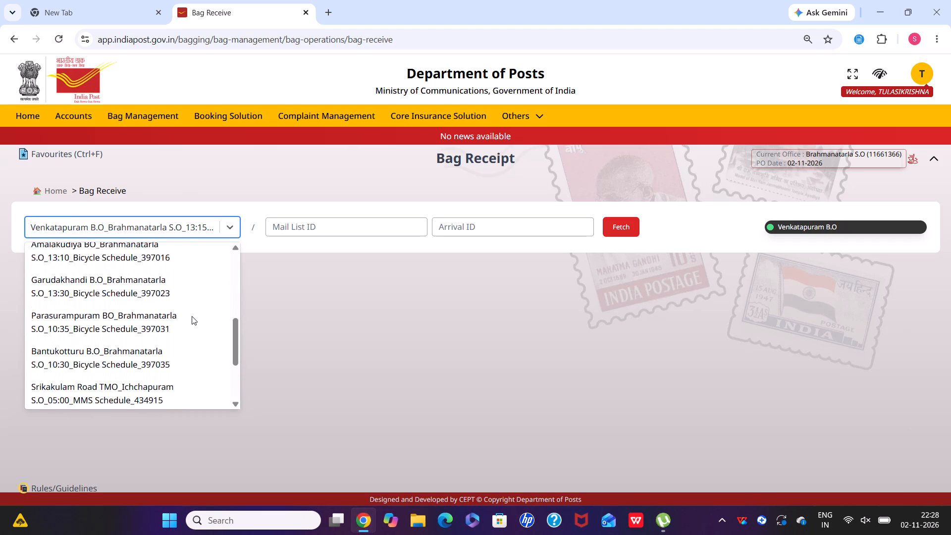
click(191, 289)
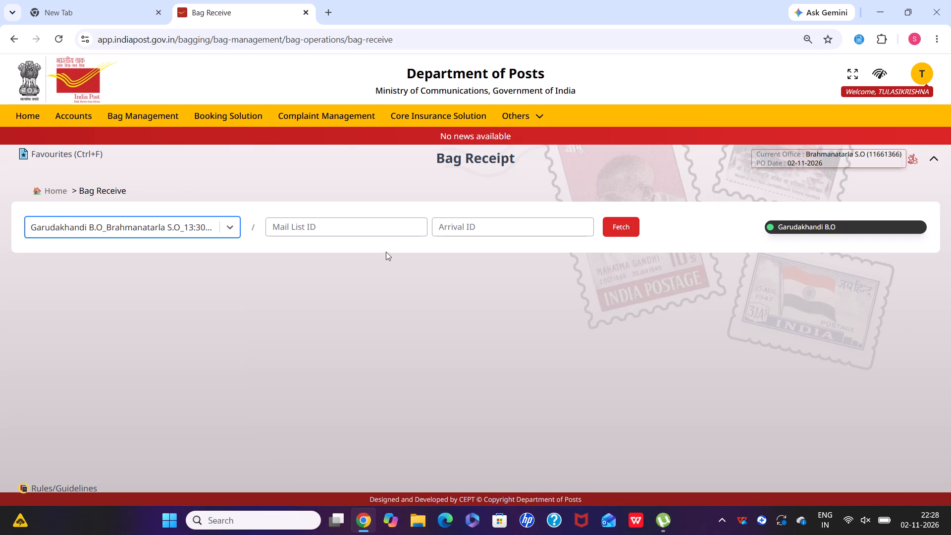
click(633, 223)
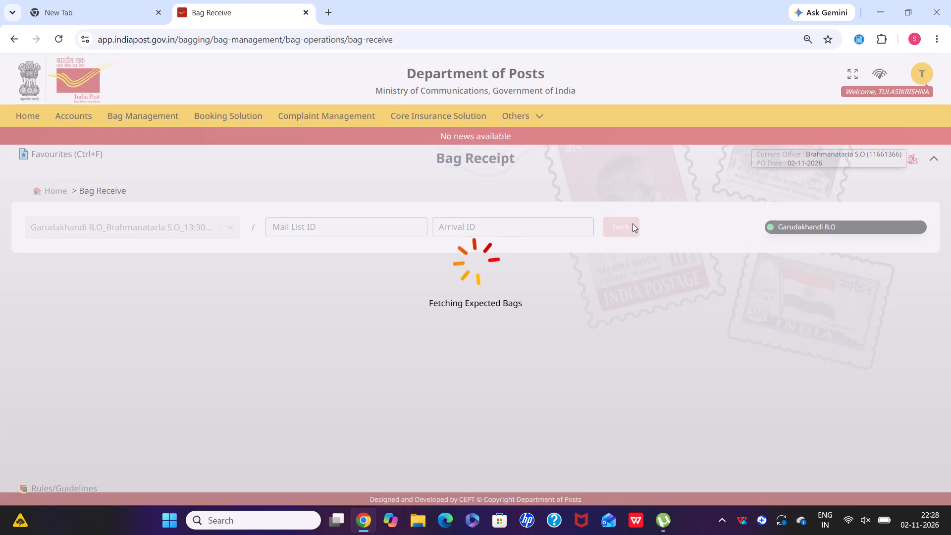
scroll(628, 378, down, 1)
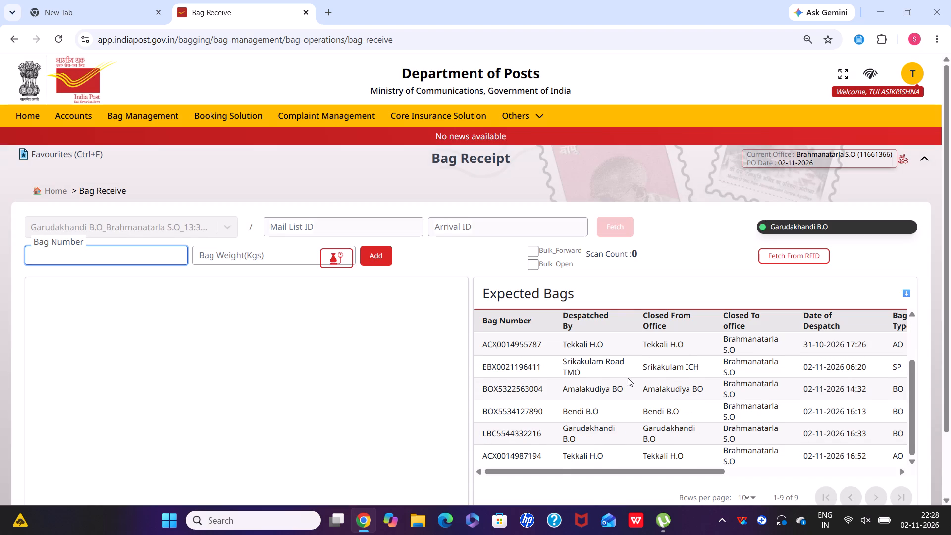
double_click(531, 436)
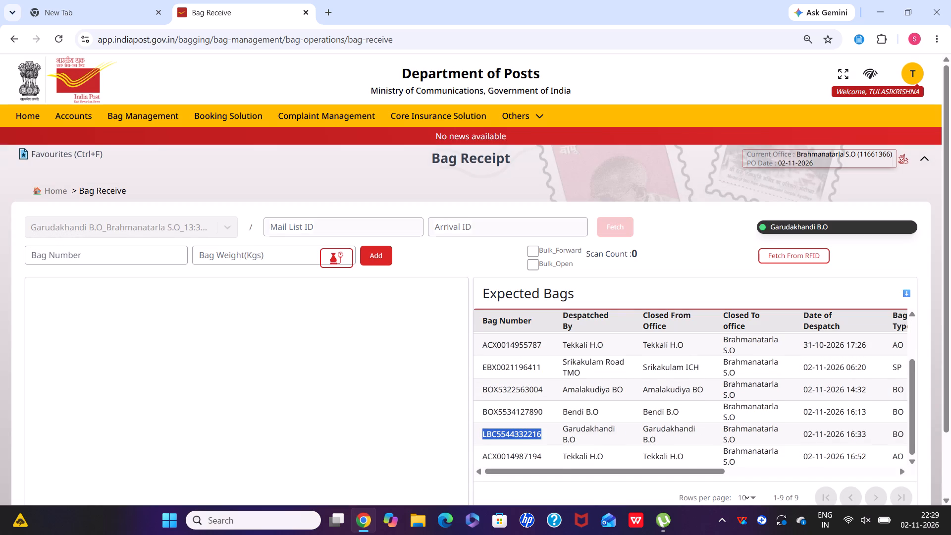
key(ctrl+c)
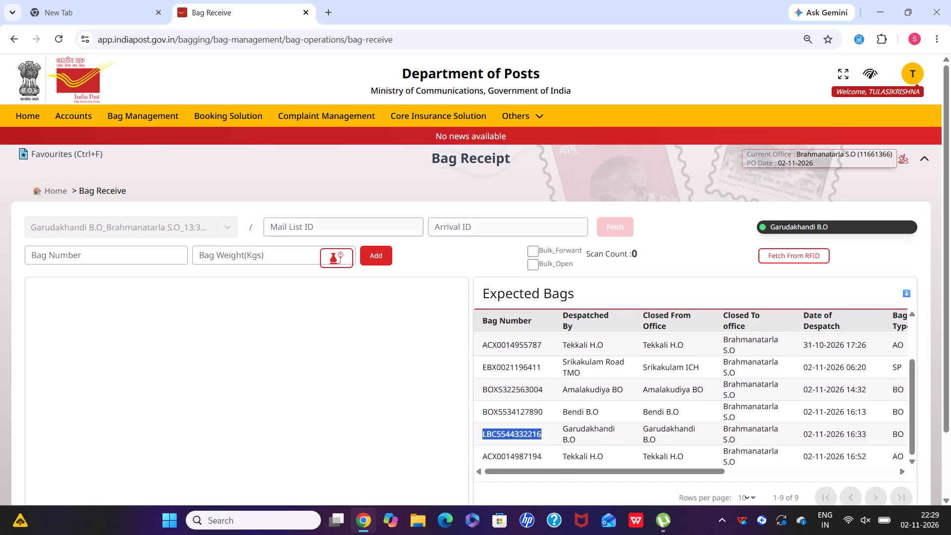
click(169, 263)
key(ctrl+v)
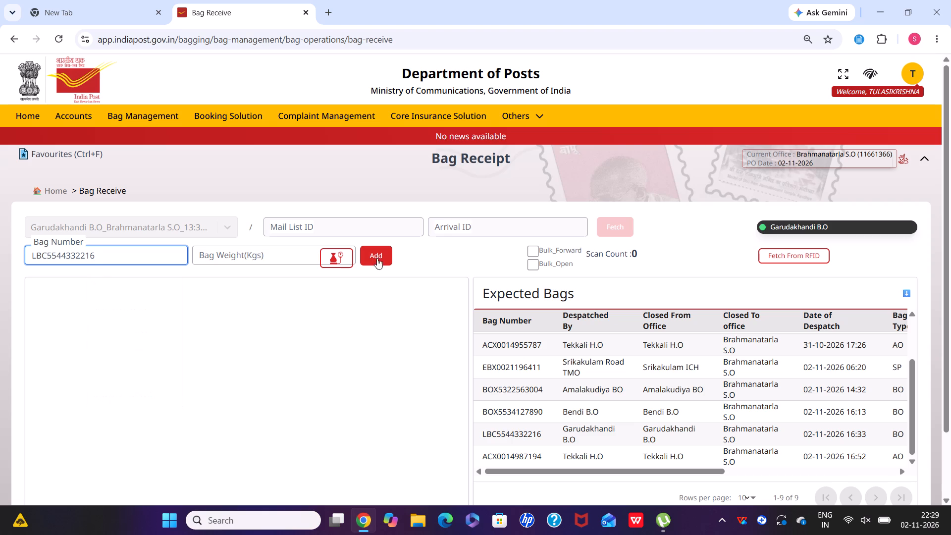
click(377, 249)
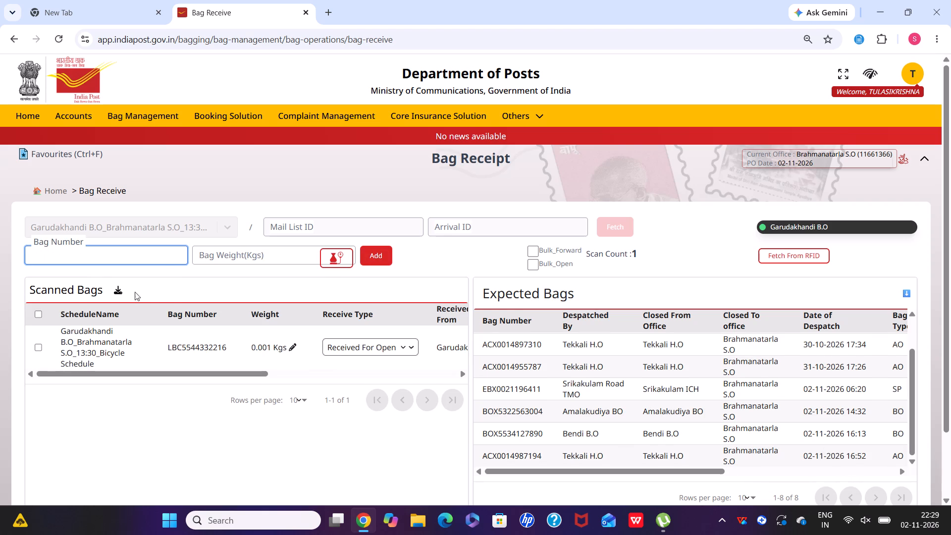
Submit the scanned Garudakhandi B.O bag as received.
scroll(535, 285, down, 4)
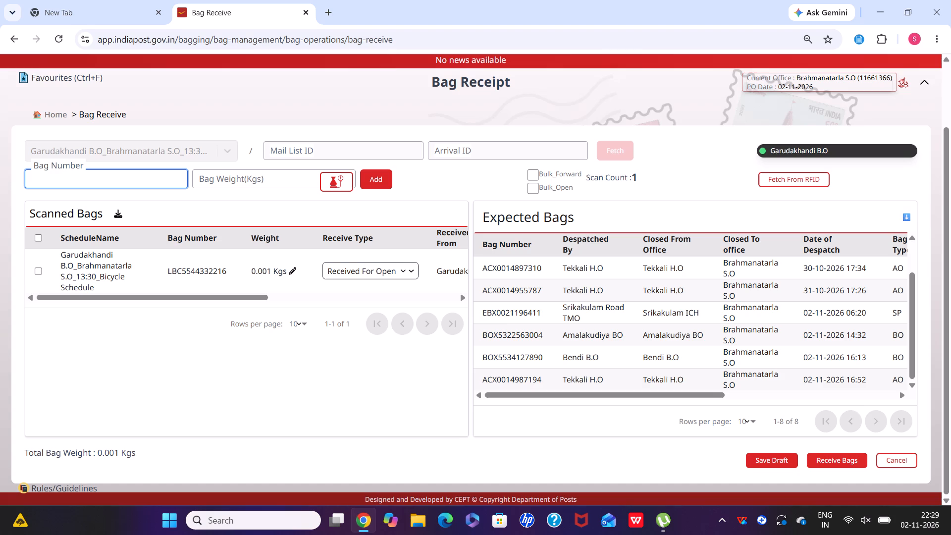
click(848, 459)
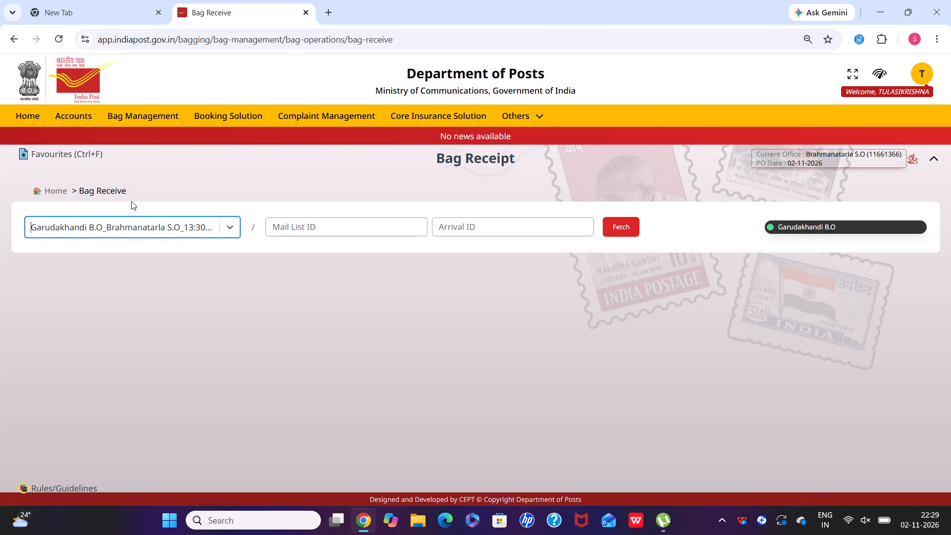
Choose the Venkatapuram B.O to Brahmanatarla S.O 13:15 foot schedule (396963) and fetch the expected bags.
click(149, 238)
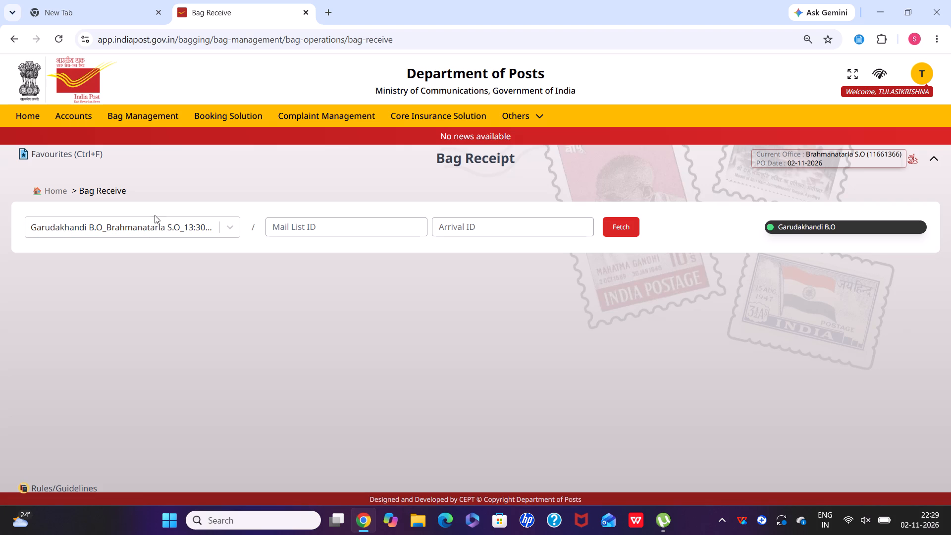
click(161, 232)
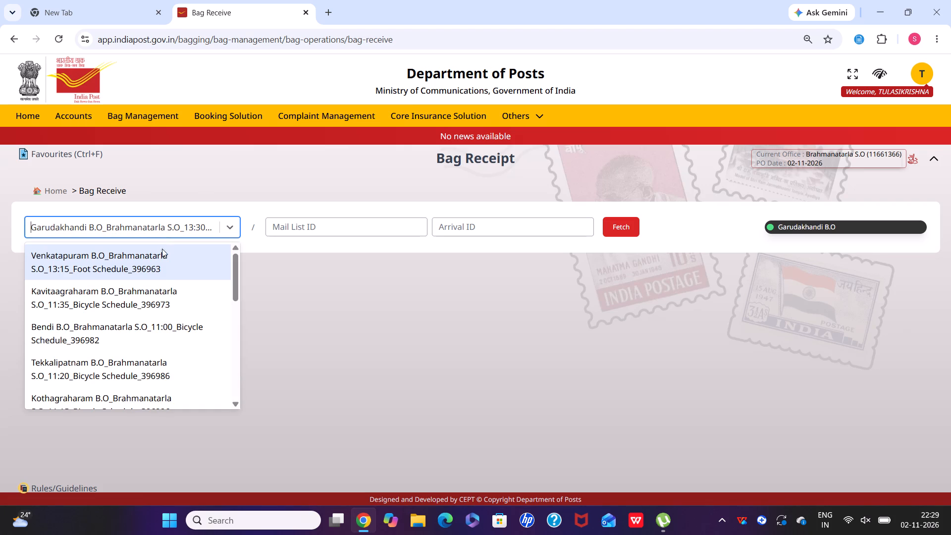
click(161, 274)
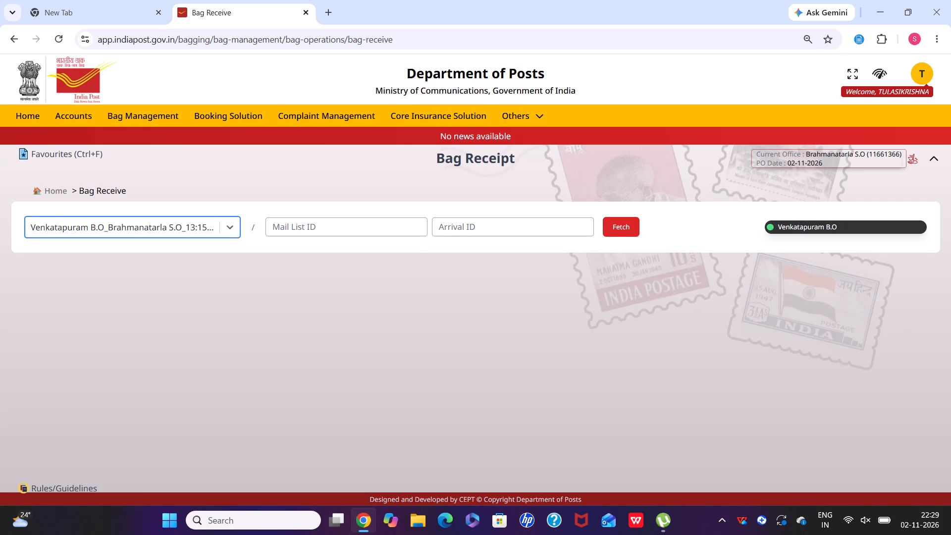
click(613, 230)
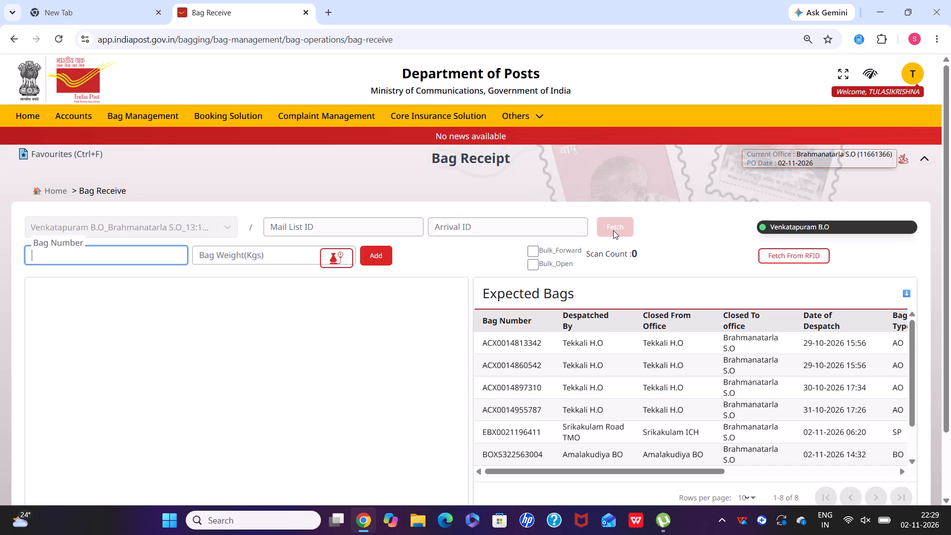
scroll(596, 319, down, 2)
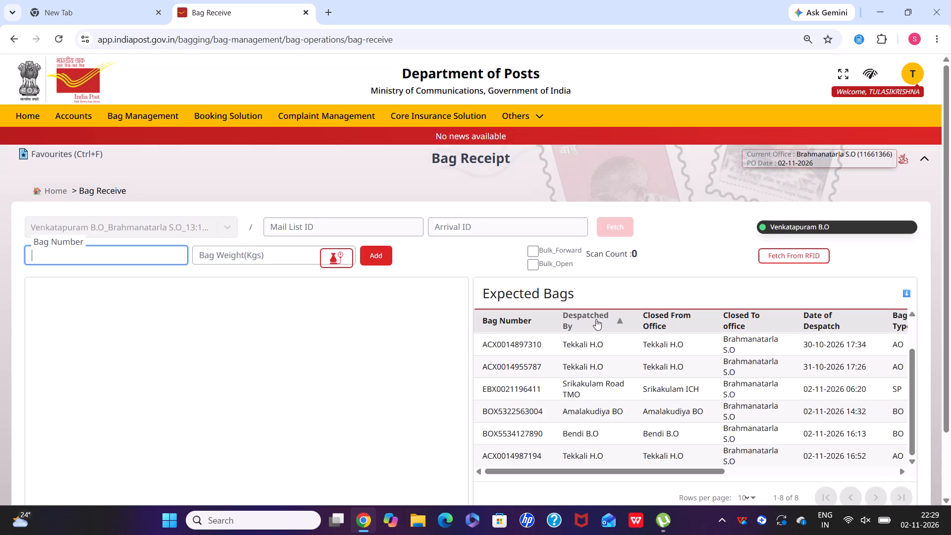
double_click(534, 435)
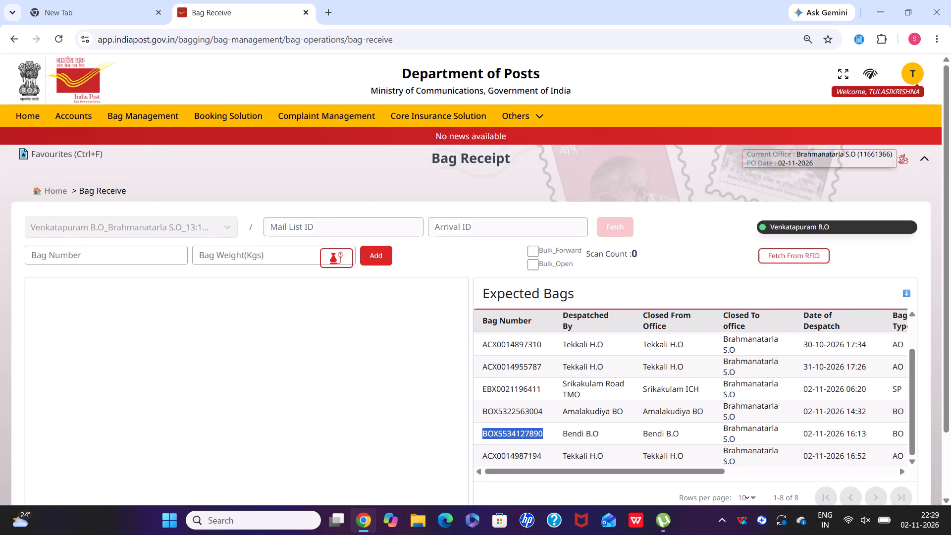
key(ctrl+c)
click(104, 247)
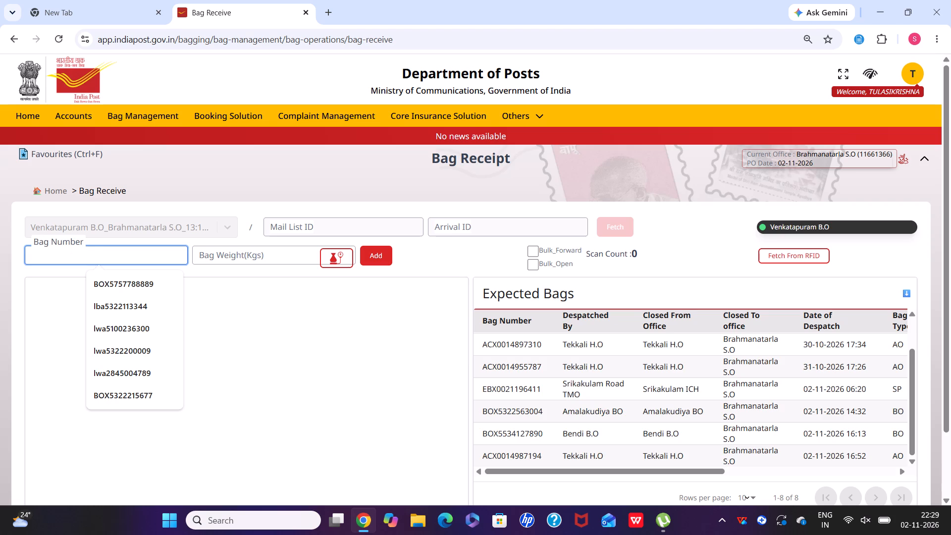
key(ctrl+v)
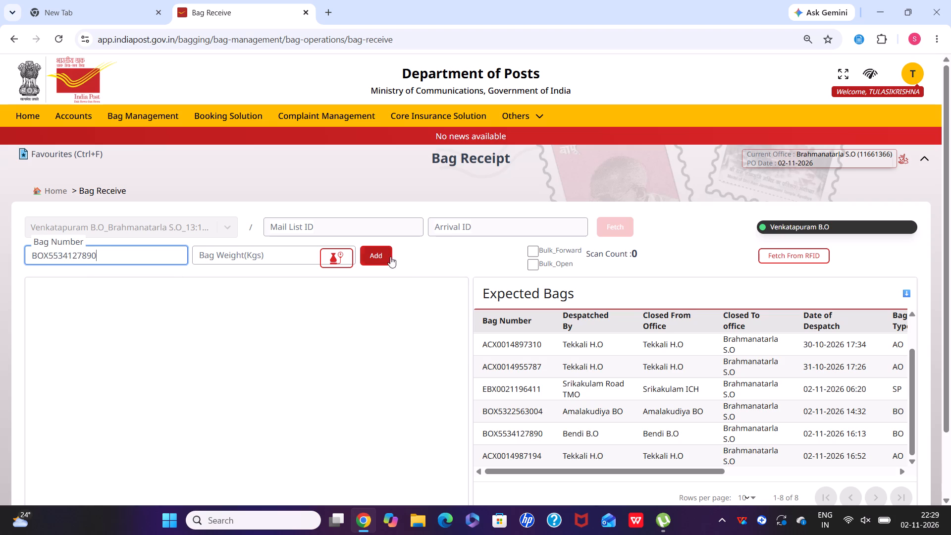
click(379, 254)
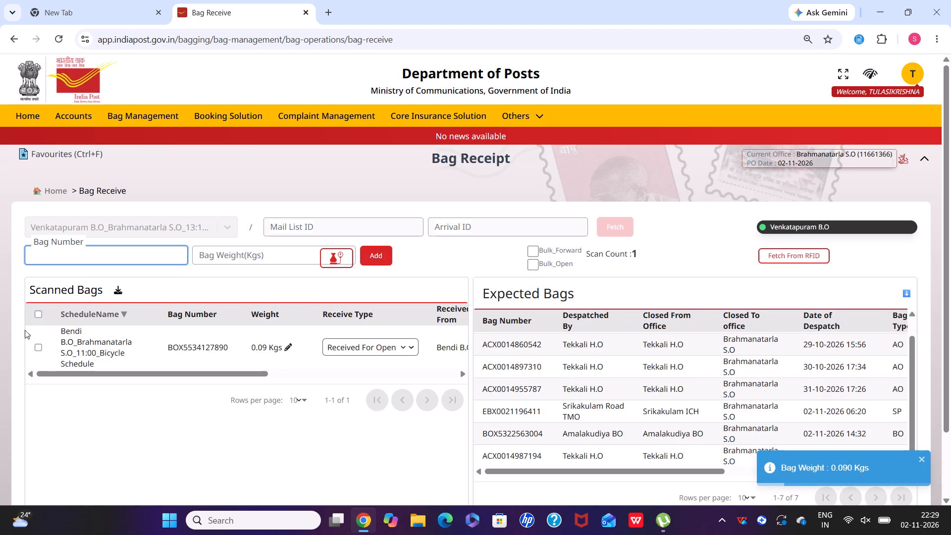
Select all the scanned bags and submit the Bendi B.O bag as received.
click(36, 317)
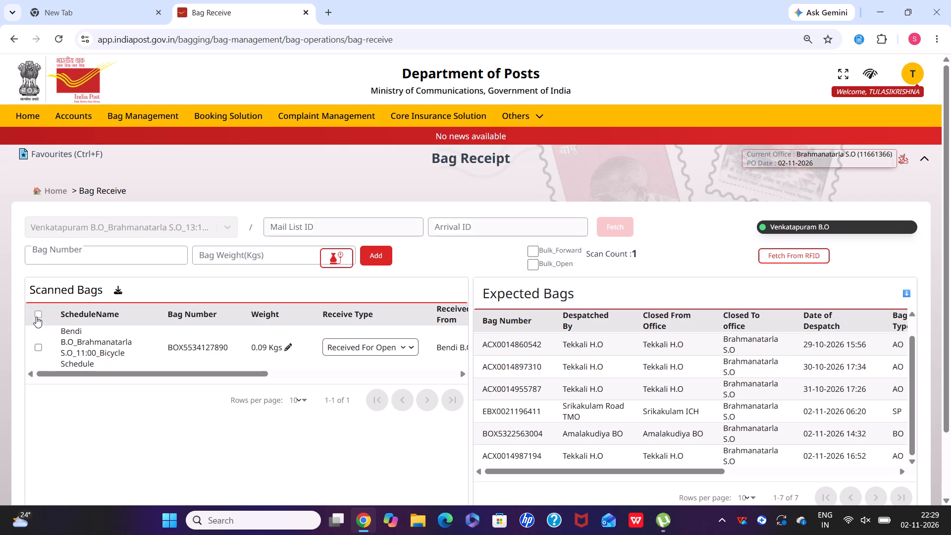
scroll(198, 361, down, 3)
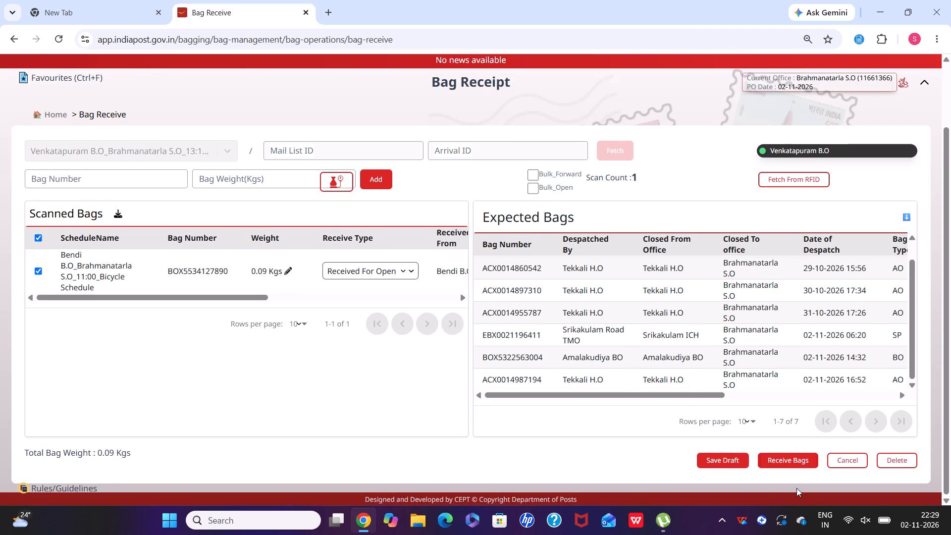
click(797, 464)
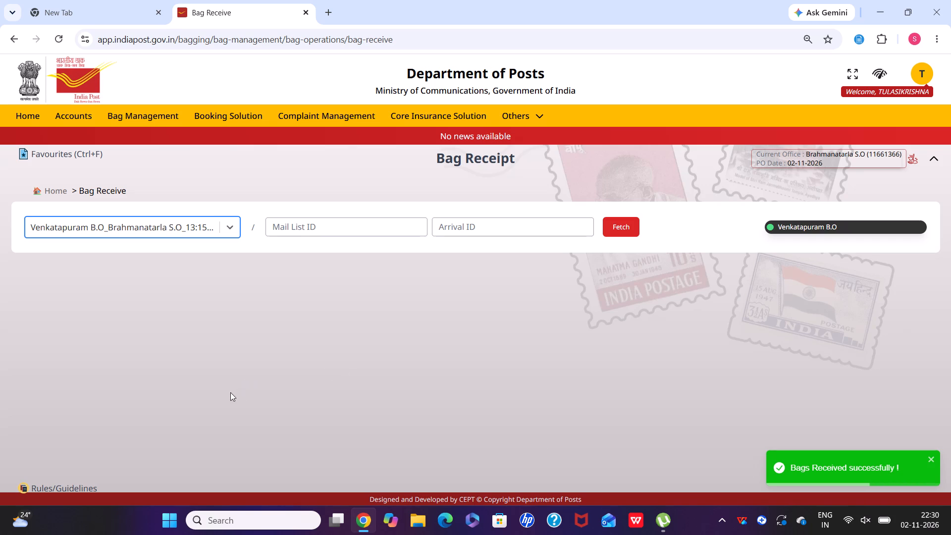
Choose the Amalakudiya BO to Brahmanatarla S.O 13:10 bicycle schedule (397016) and fetch the expected bags.
click(204, 229)
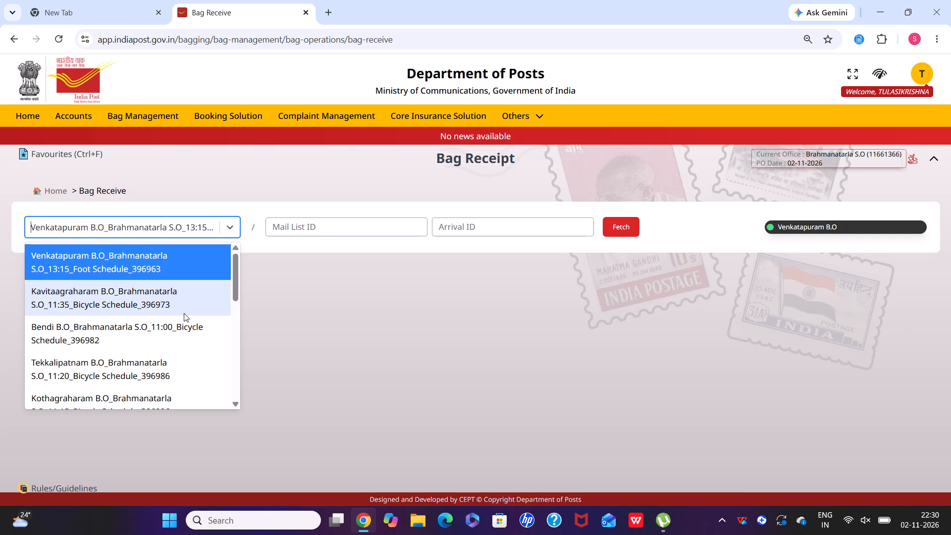
scroll(184, 313, down, 1)
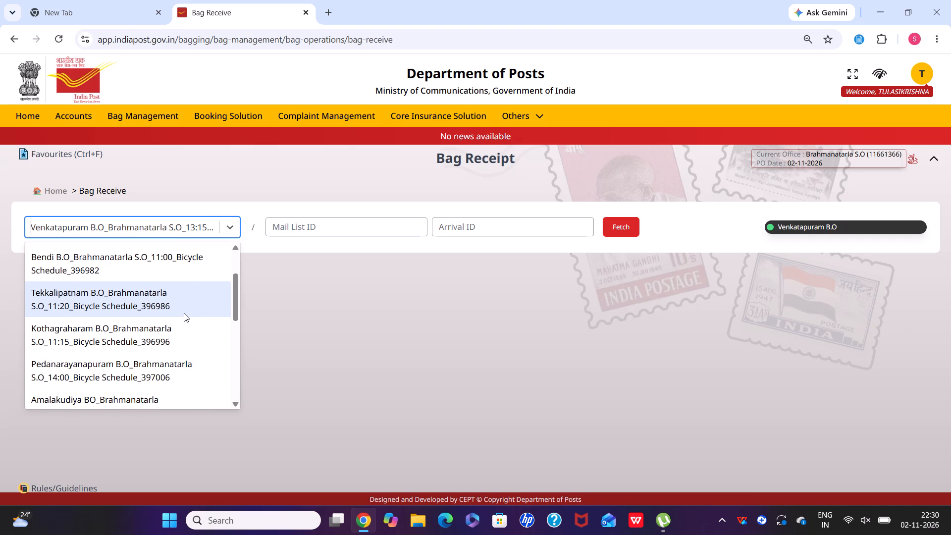
scroll(184, 313, down, 3)
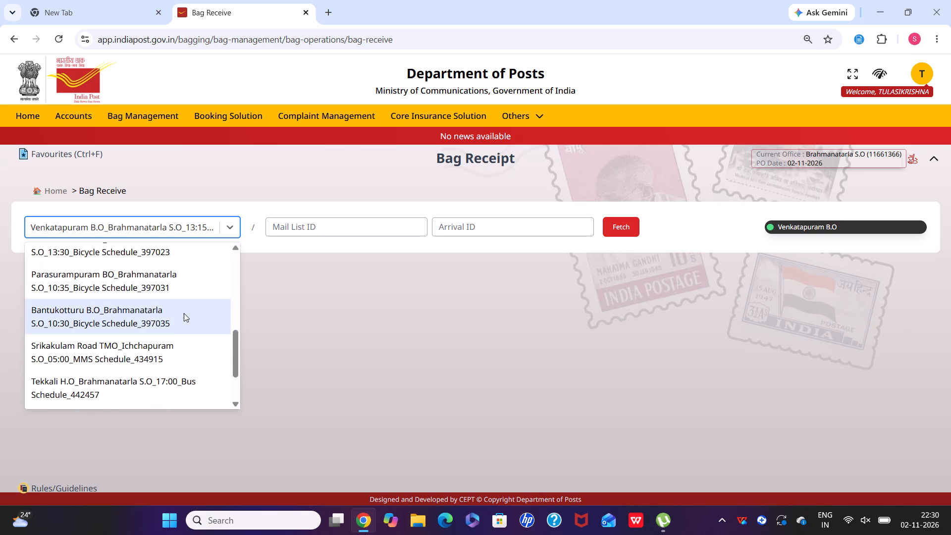
scroll(184, 313, down, 1)
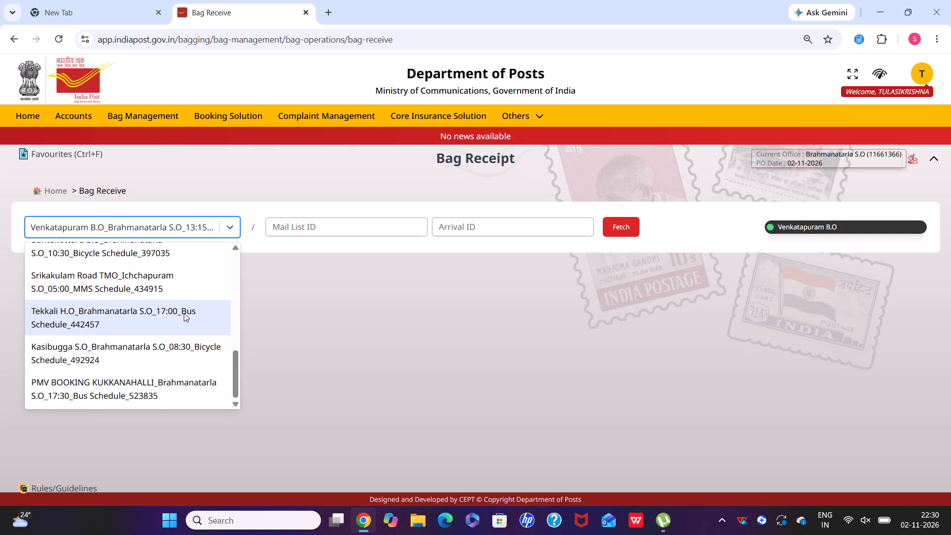
scroll(184, 313, down, 1)
scroll(184, 313, up, 1)
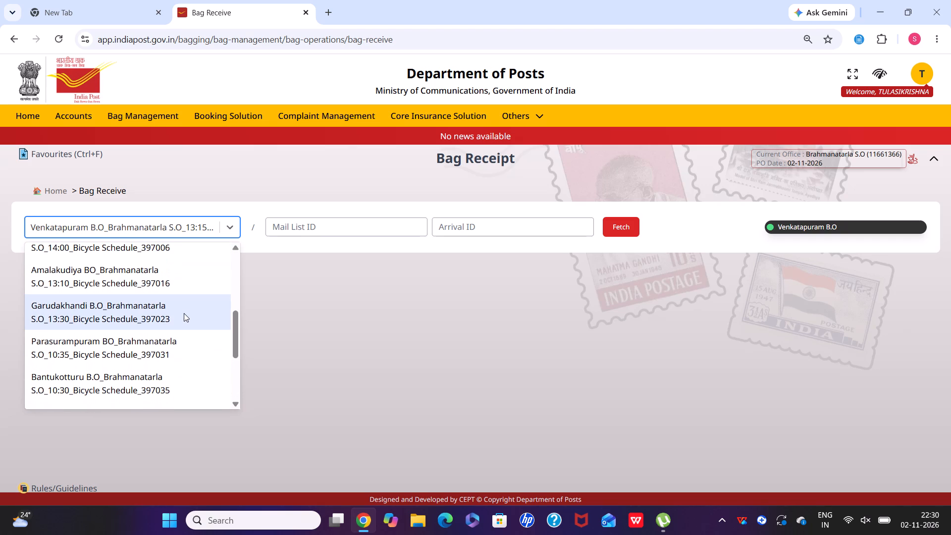
click(186, 275)
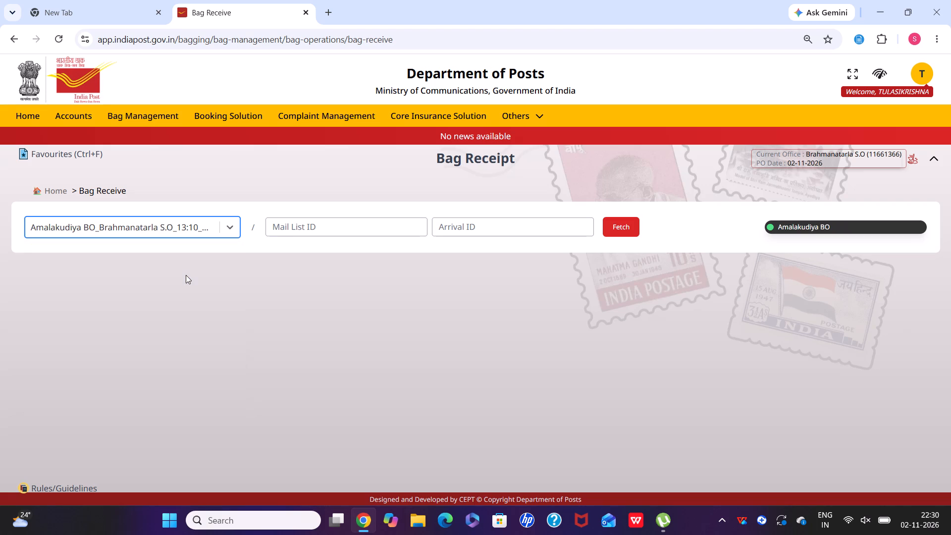
click(623, 220)
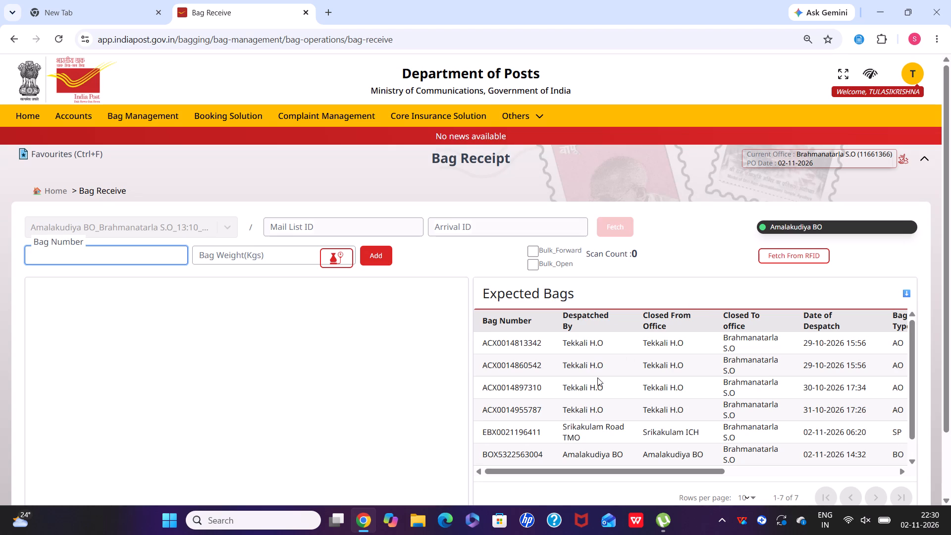
double_click(523, 451)
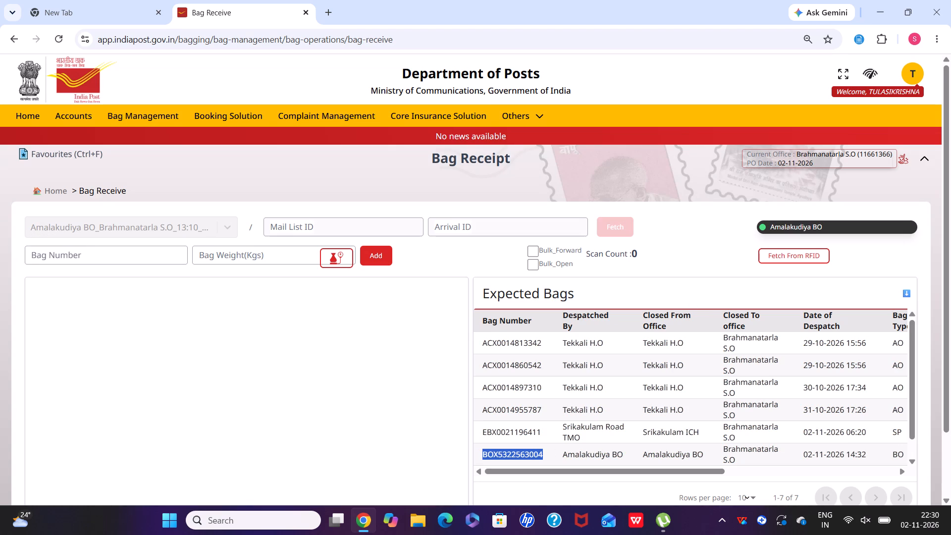
key(ctrl+c)
click(168, 257)
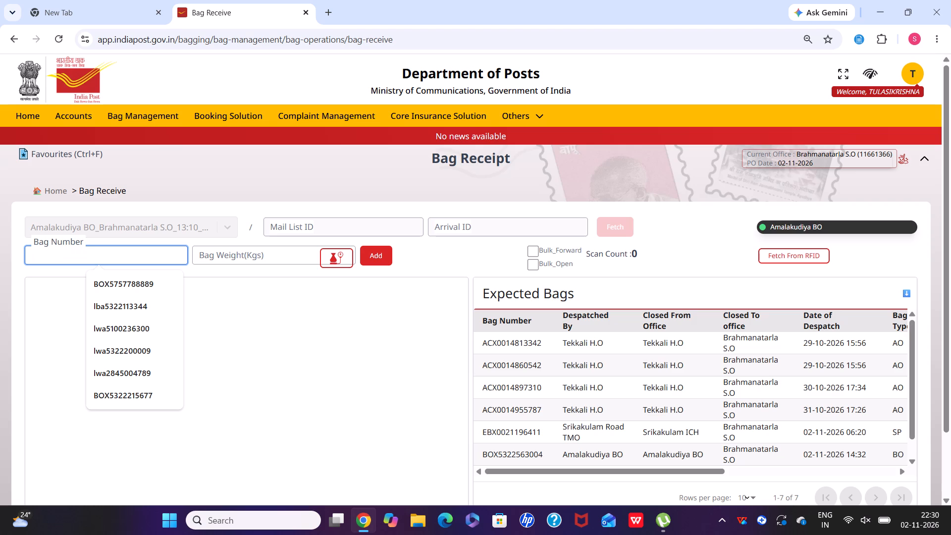
key(ctrl+v)
drag(168, 257, 383, 258)
click(383, 258)
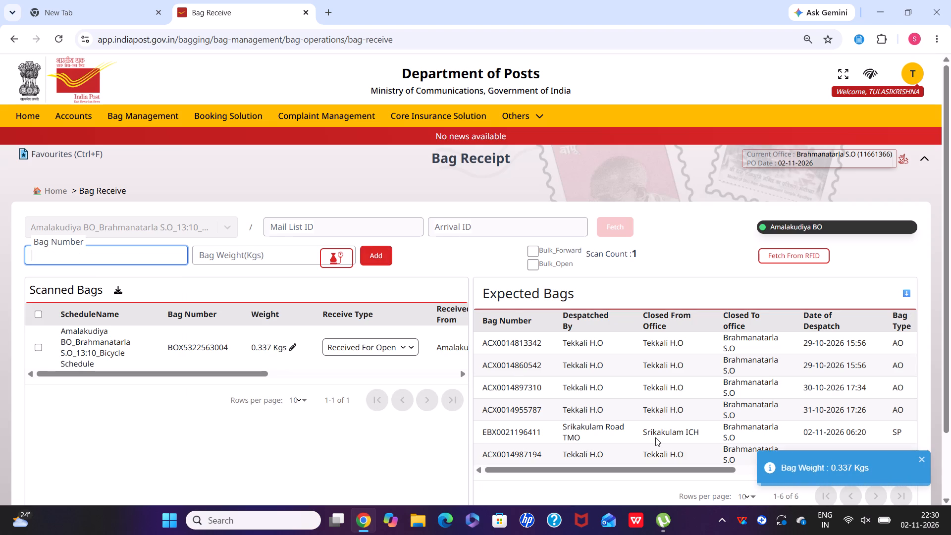
scroll(655, 437, down, 3)
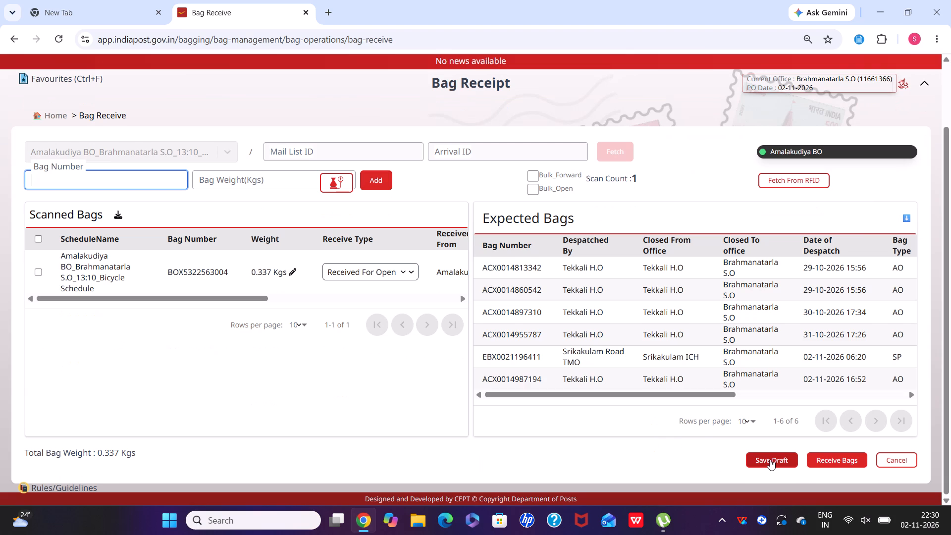
click(826, 458)
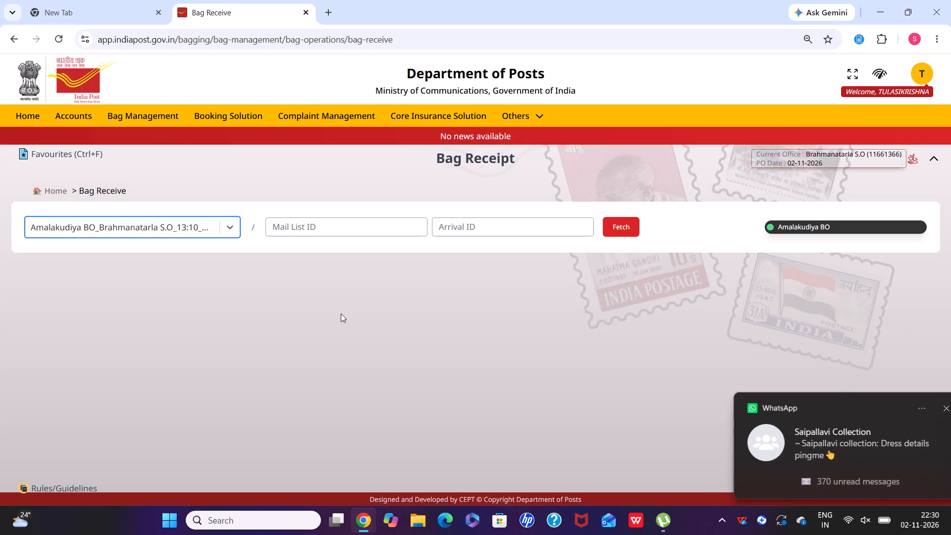
Go to the Accounts section and open the branch office Open Account Bag page from BO Slips and Bags.
click(28, 184)
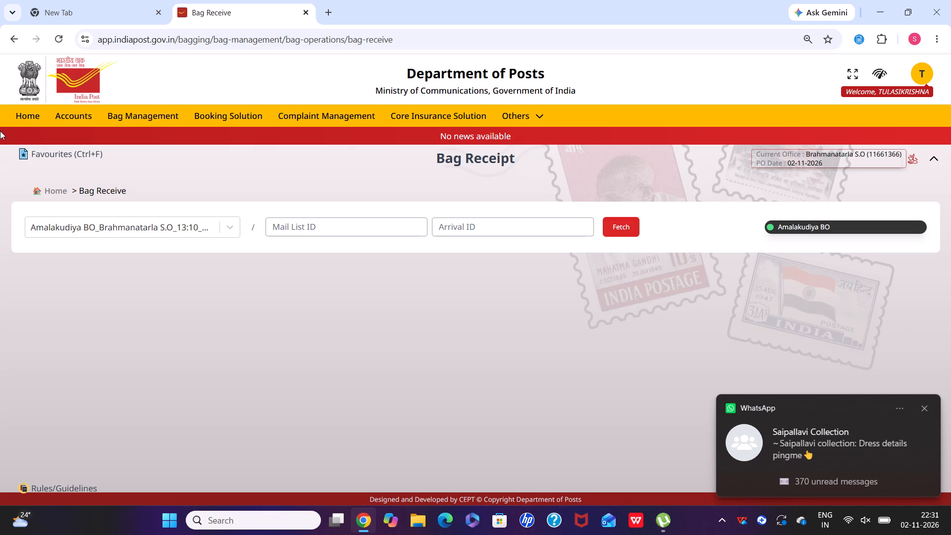
click(92, 110)
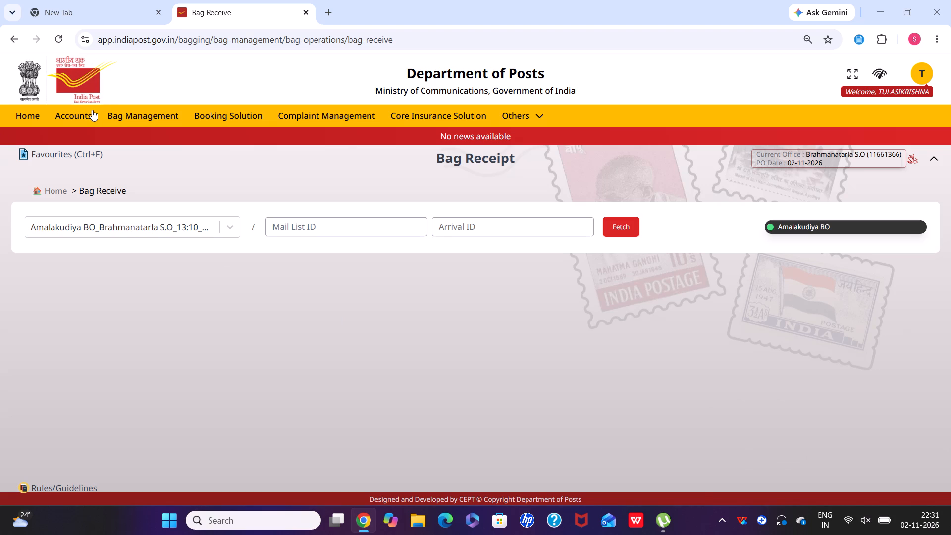
click(82, 114)
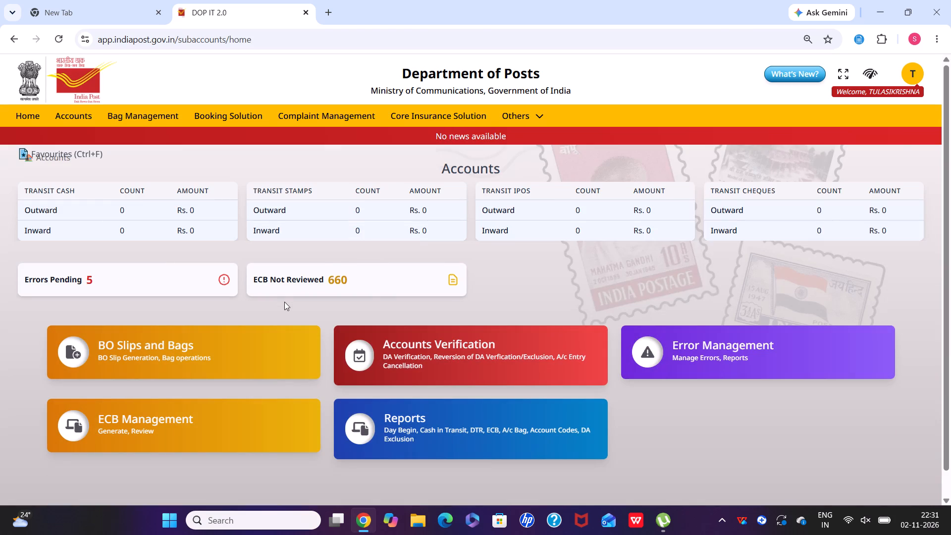
drag(284, 302, 261, 346)
click(261, 346)
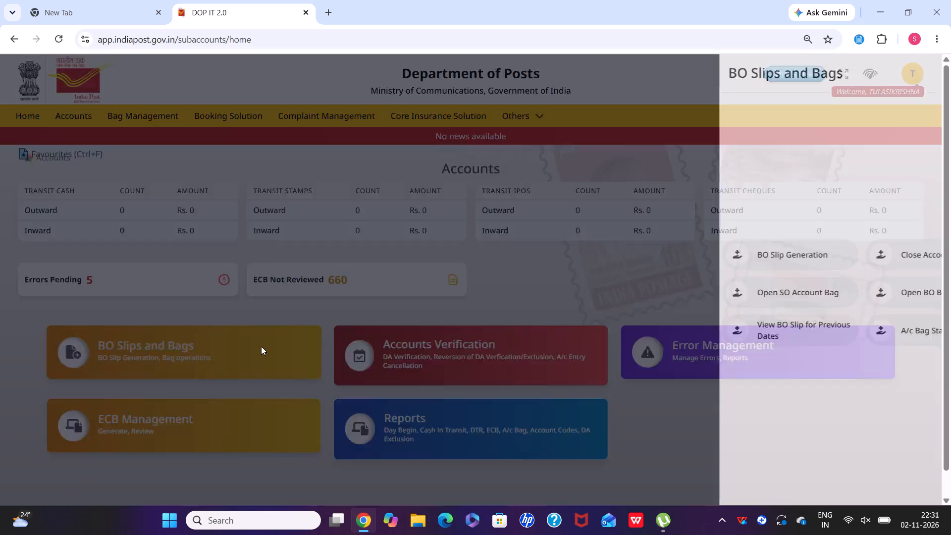
click(861, 289)
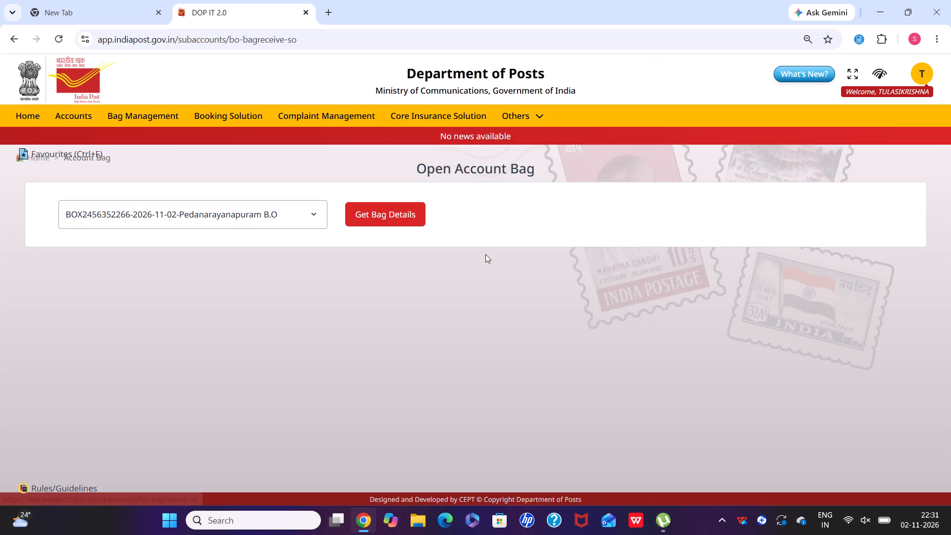
click(297, 213)
click(295, 258)
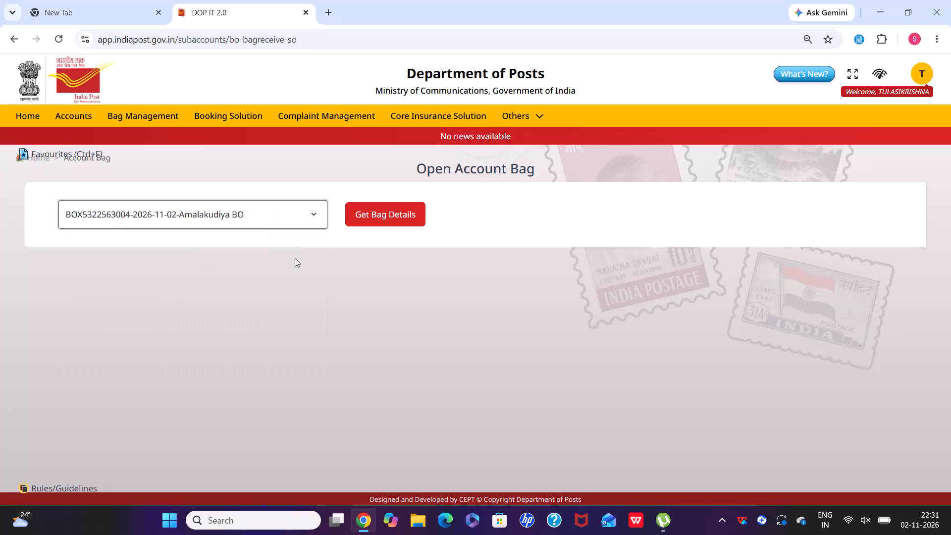
click(377, 226)
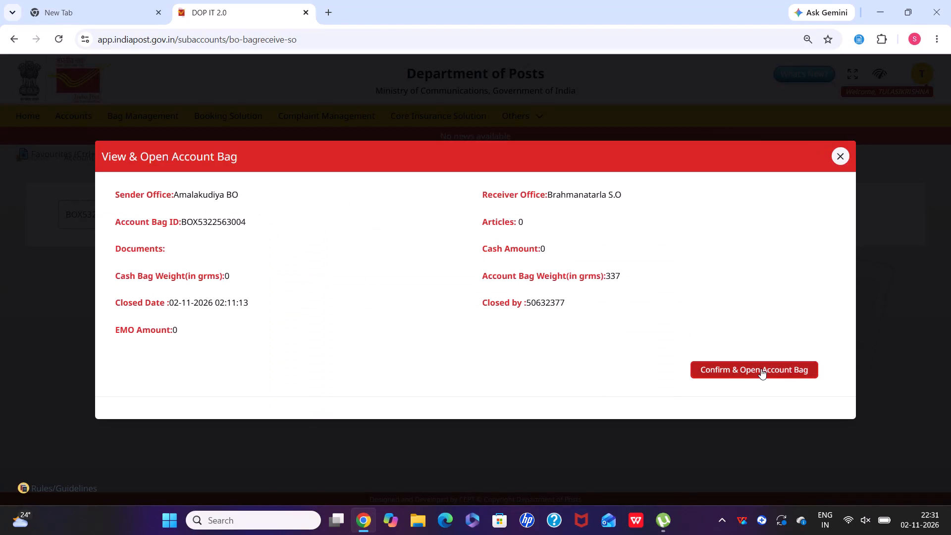
click(761, 369)
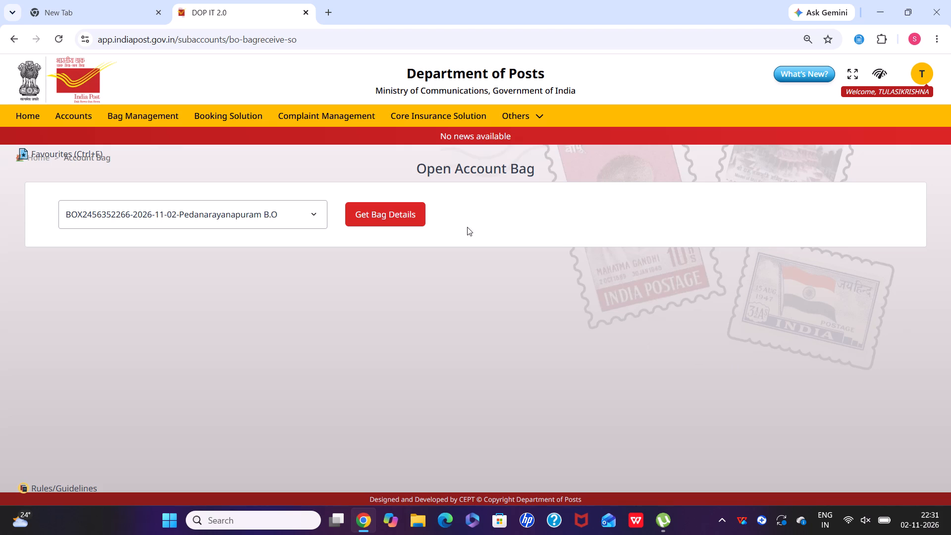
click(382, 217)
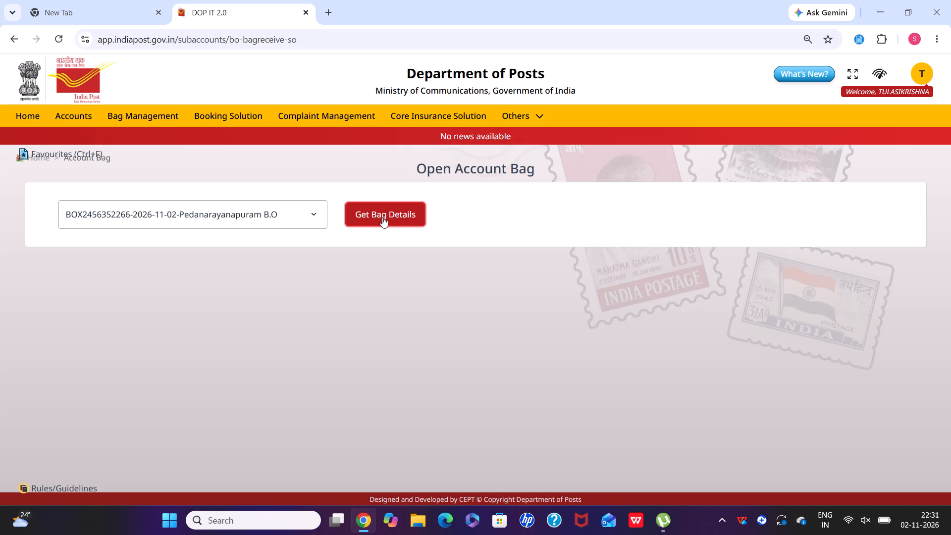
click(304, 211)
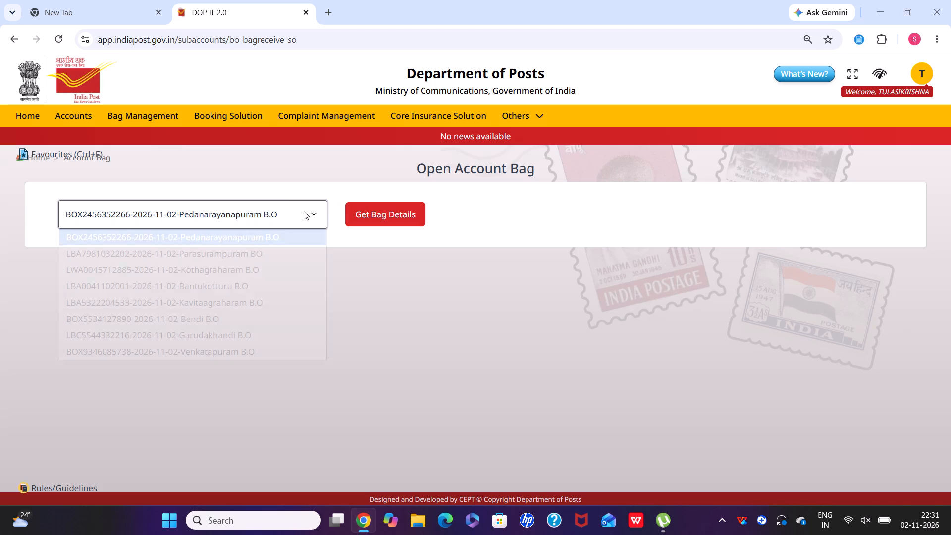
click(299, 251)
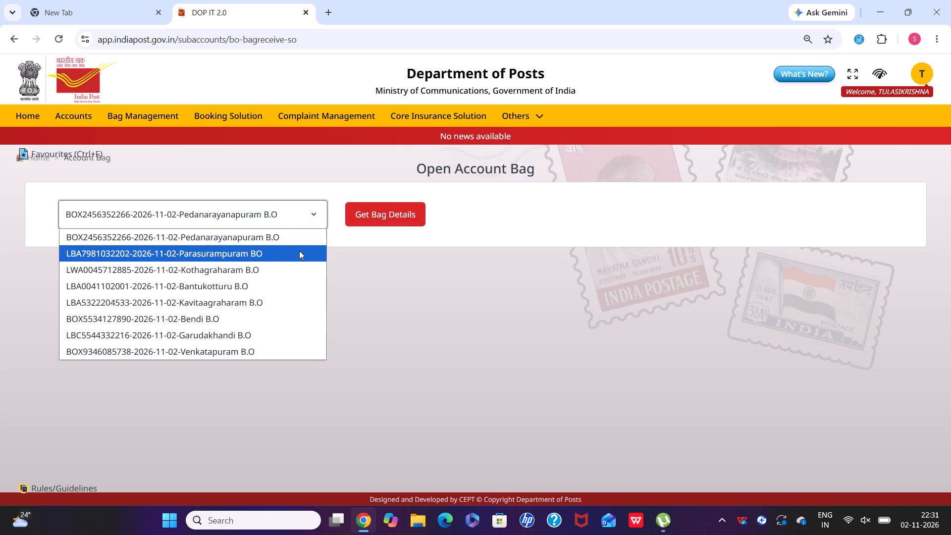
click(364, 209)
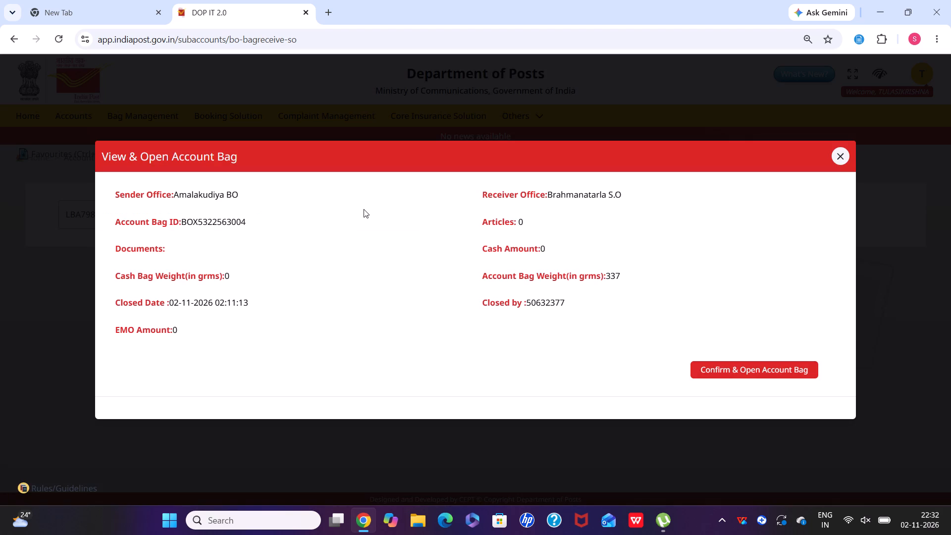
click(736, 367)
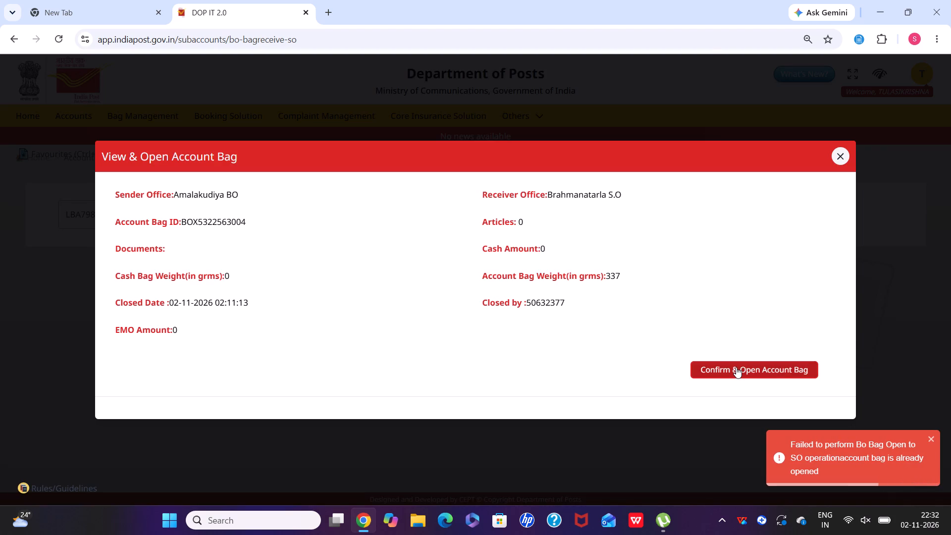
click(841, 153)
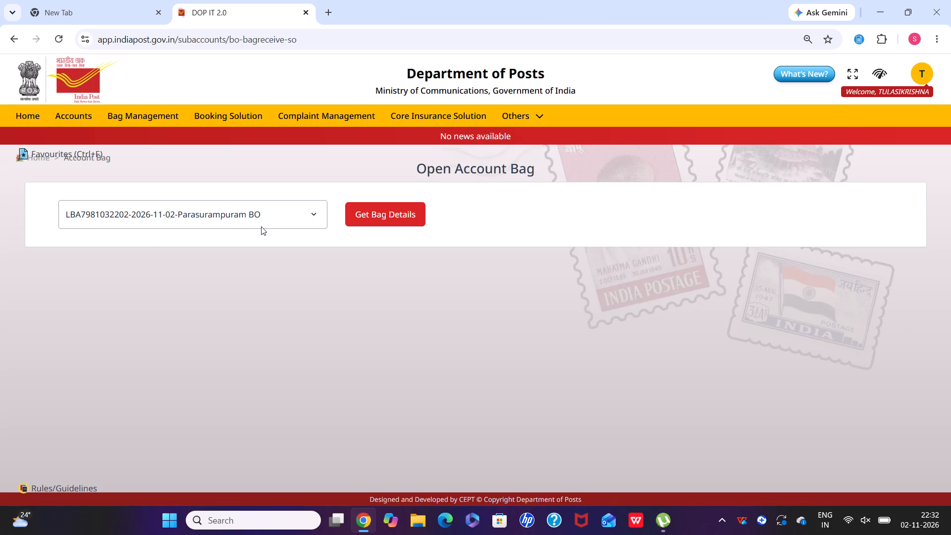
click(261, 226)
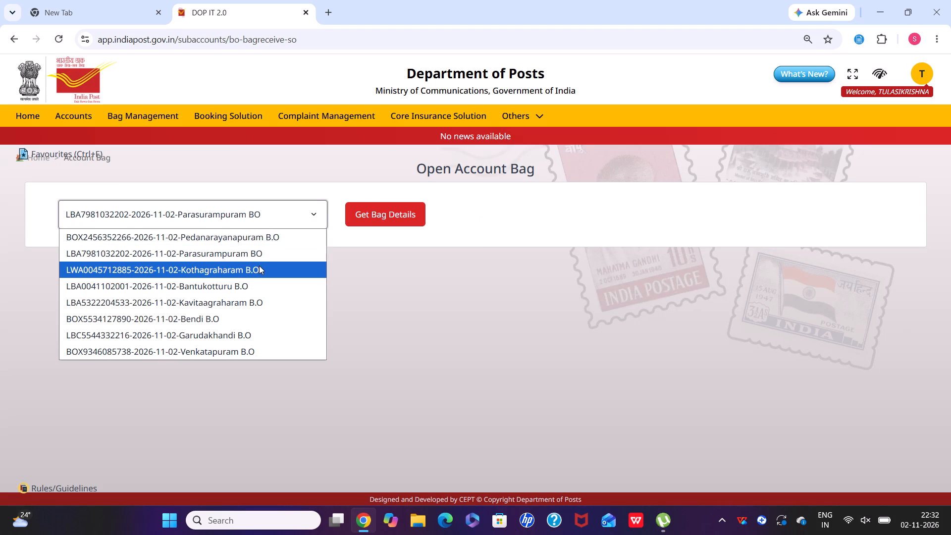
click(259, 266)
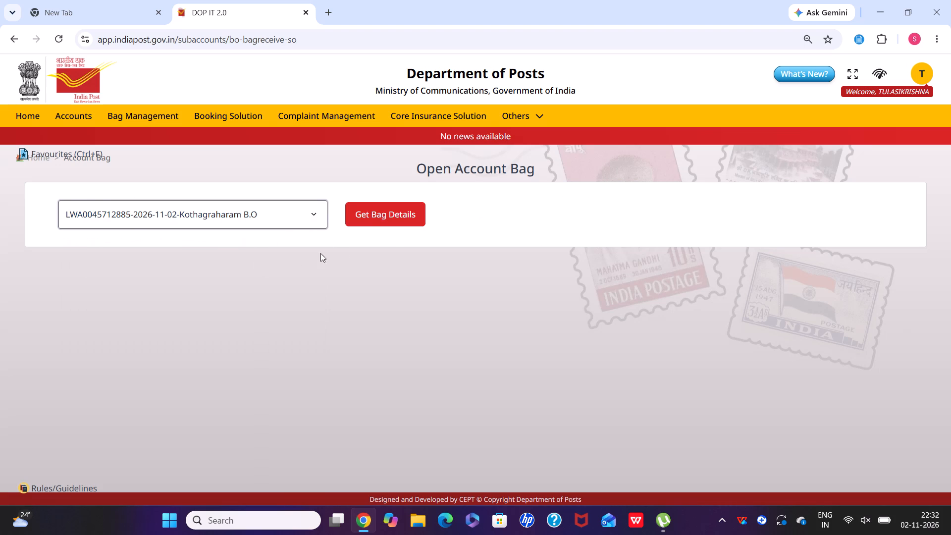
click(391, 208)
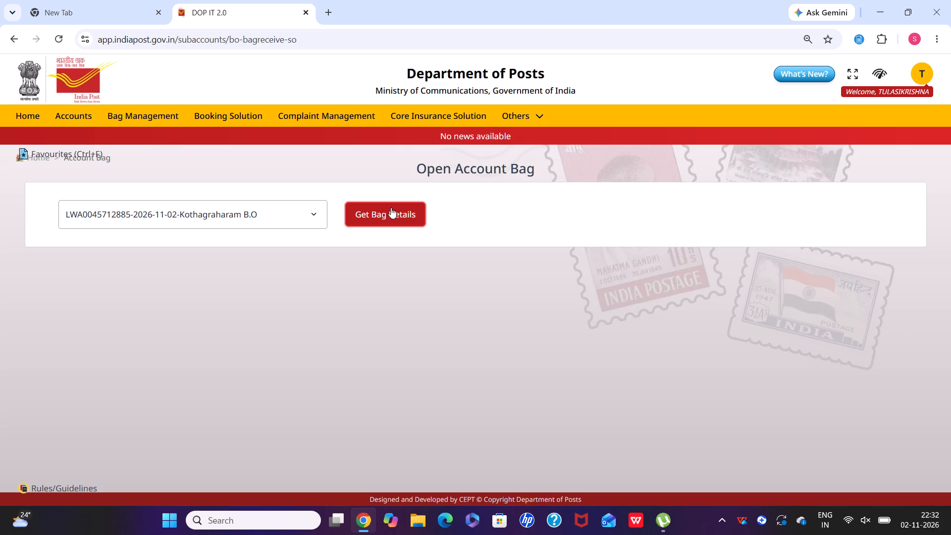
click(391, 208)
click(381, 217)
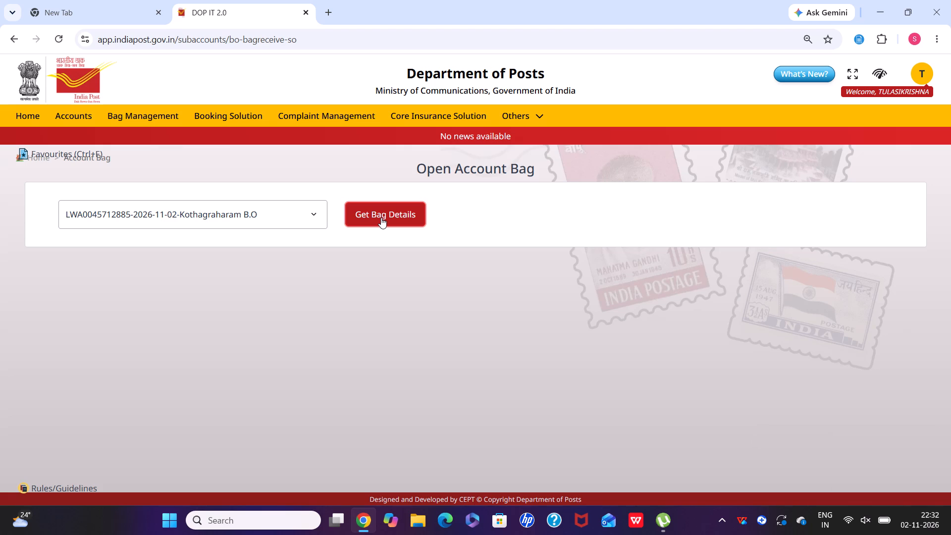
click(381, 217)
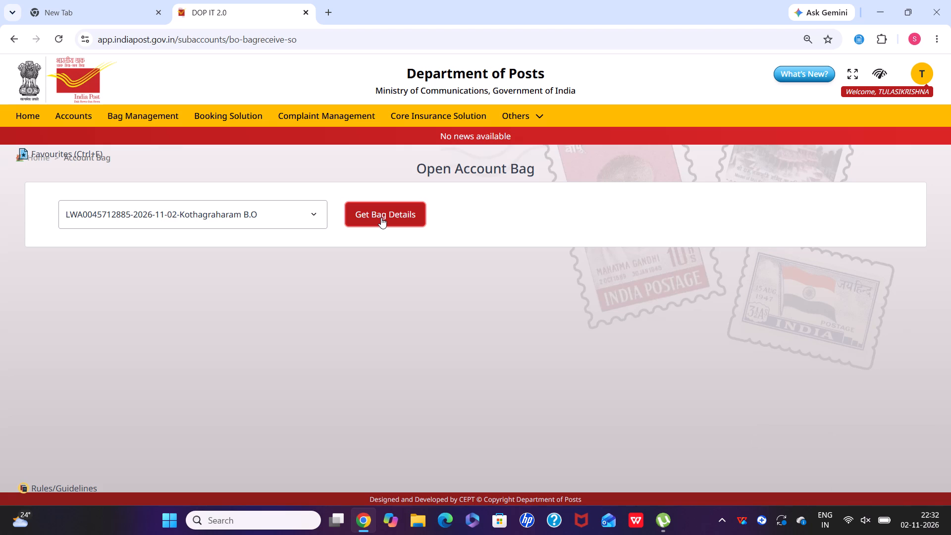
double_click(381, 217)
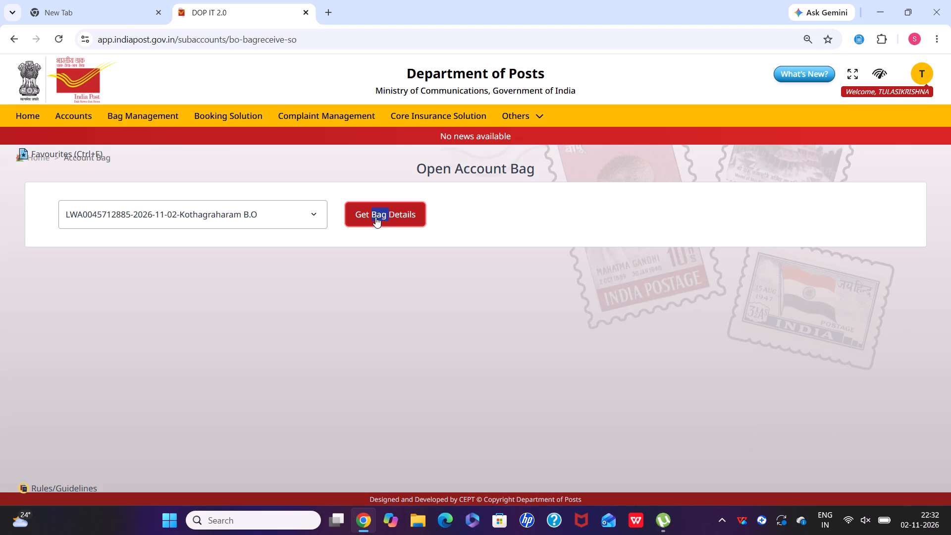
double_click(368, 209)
click(291, 212)
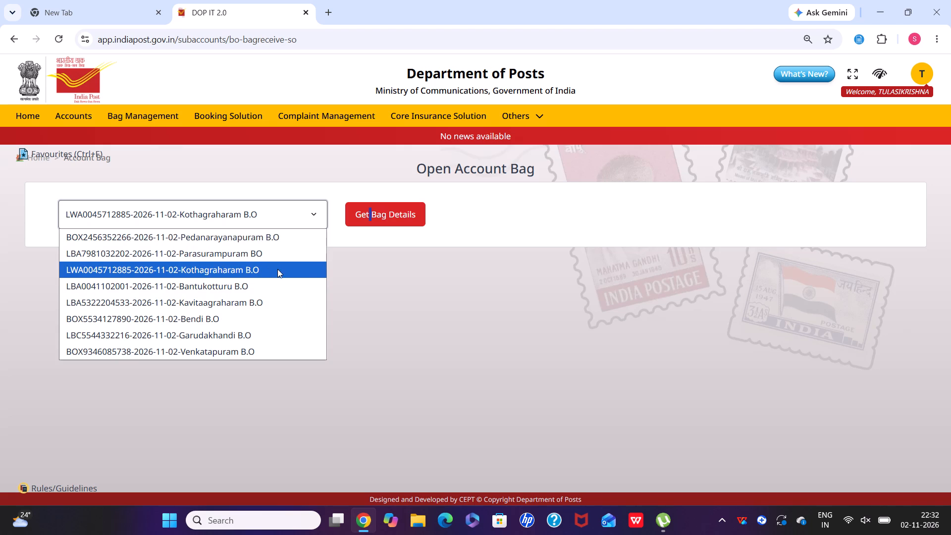
click(276, 282)
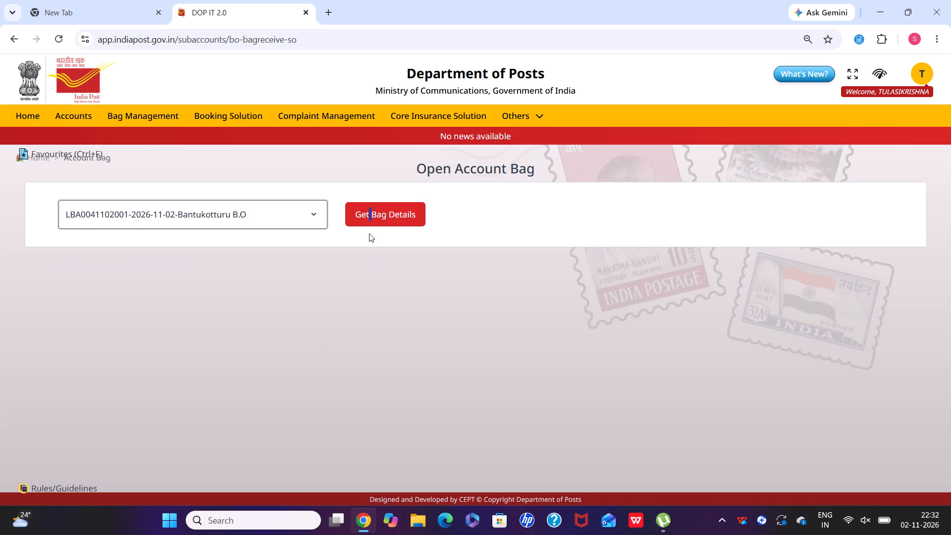
click(390, 217)
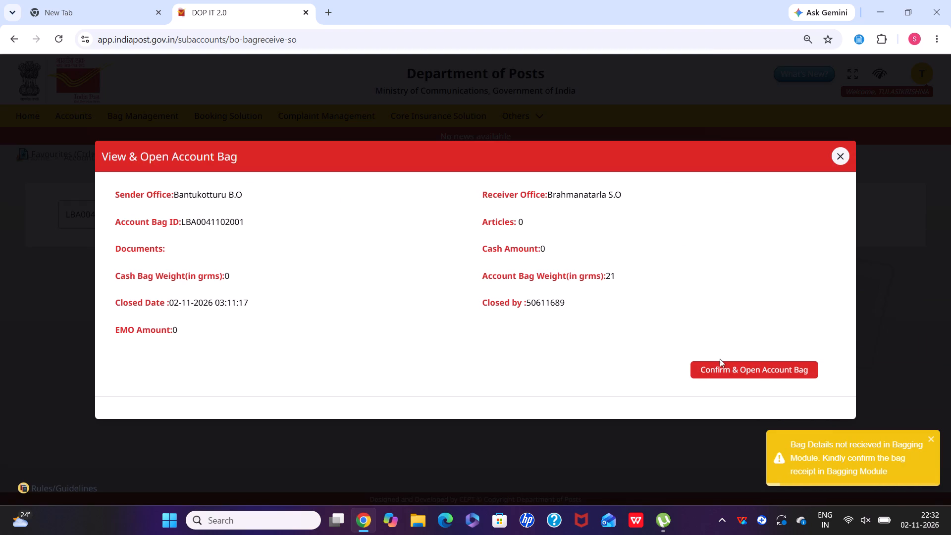
click(740, 373)
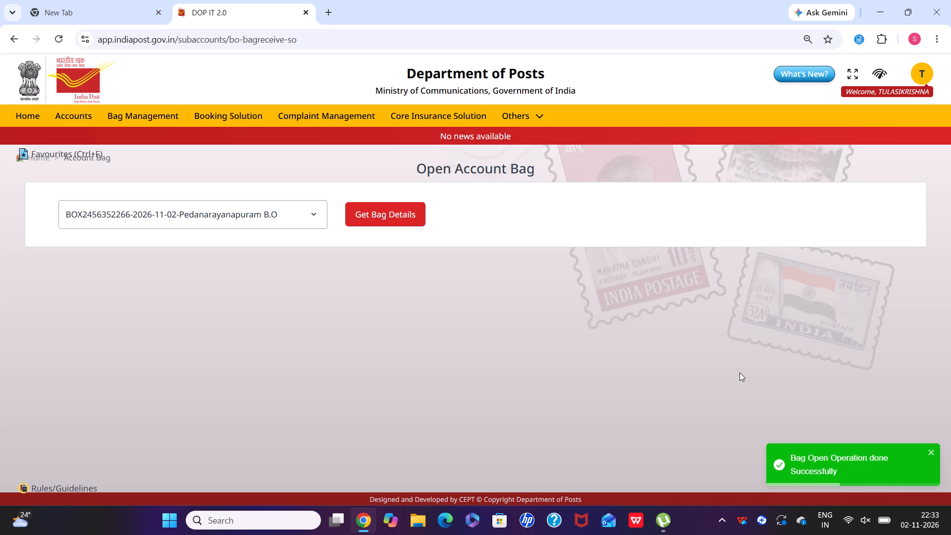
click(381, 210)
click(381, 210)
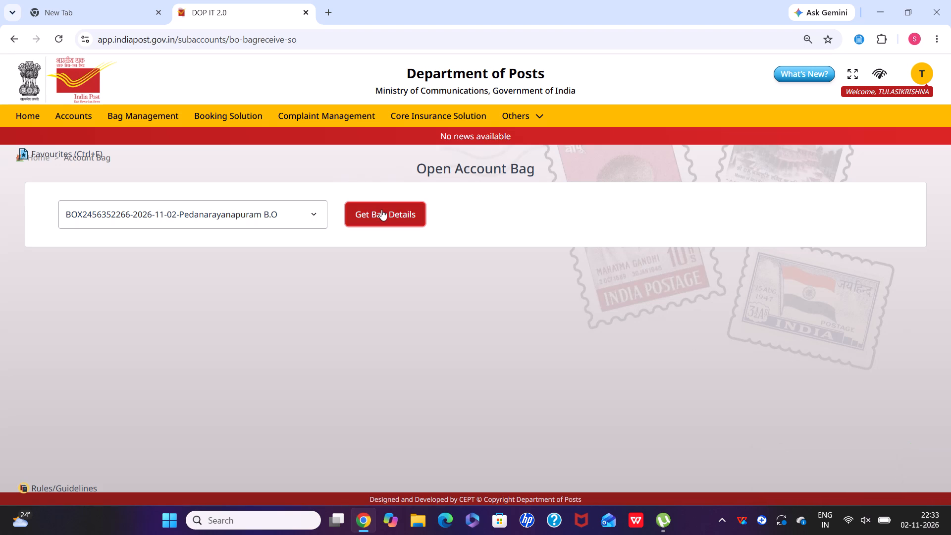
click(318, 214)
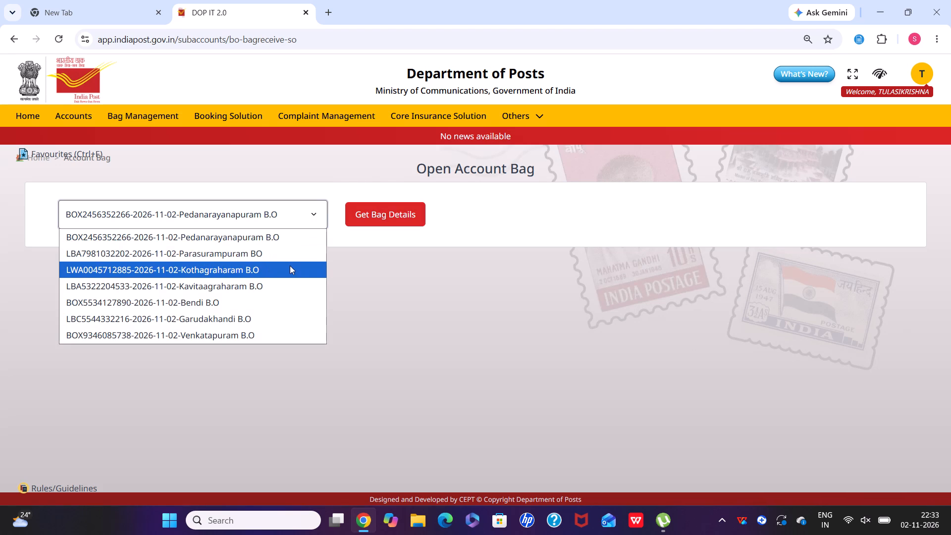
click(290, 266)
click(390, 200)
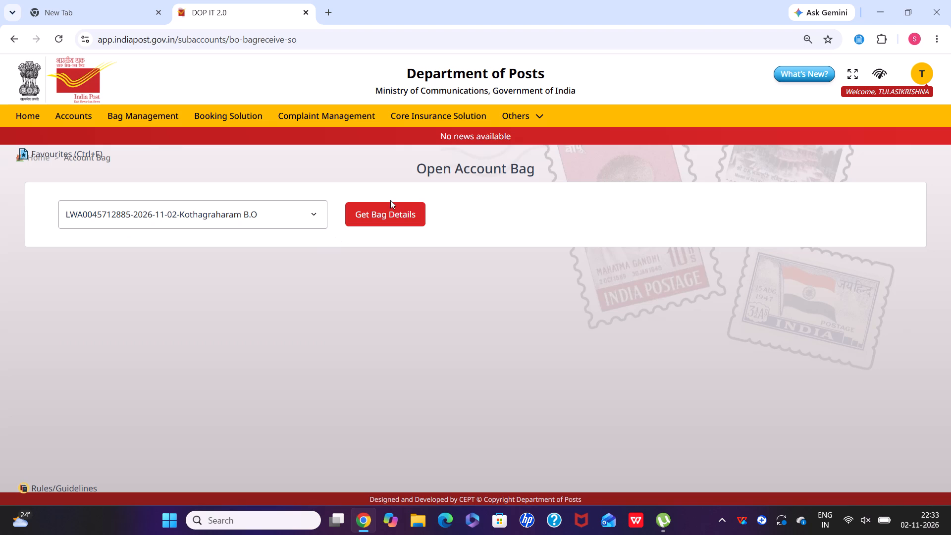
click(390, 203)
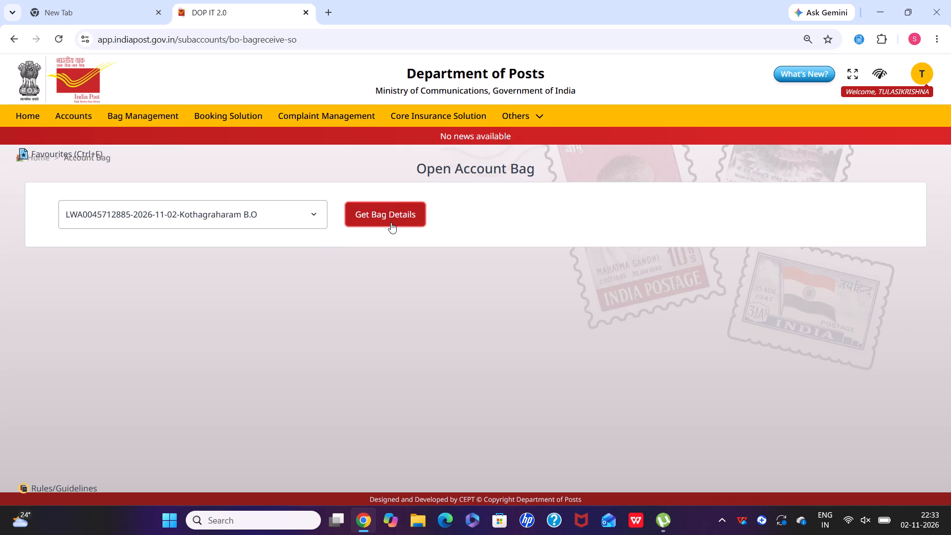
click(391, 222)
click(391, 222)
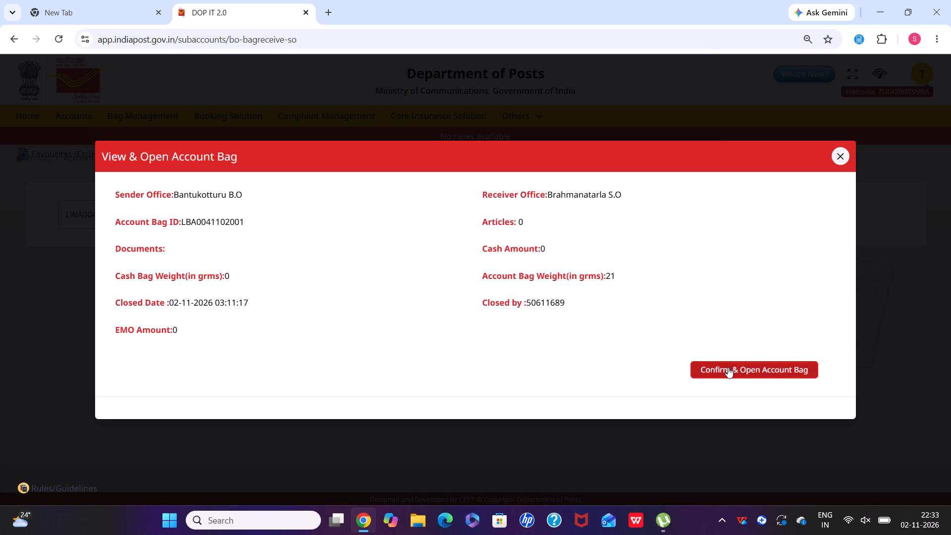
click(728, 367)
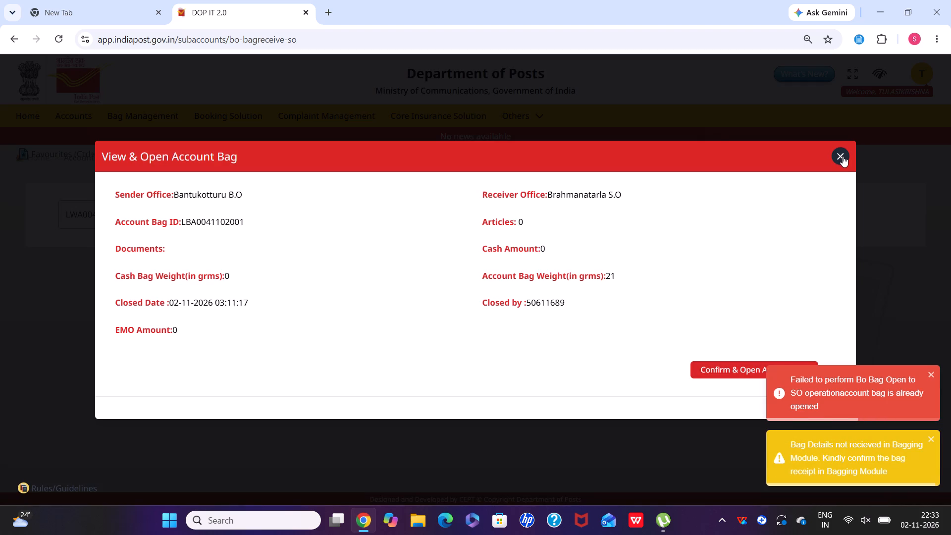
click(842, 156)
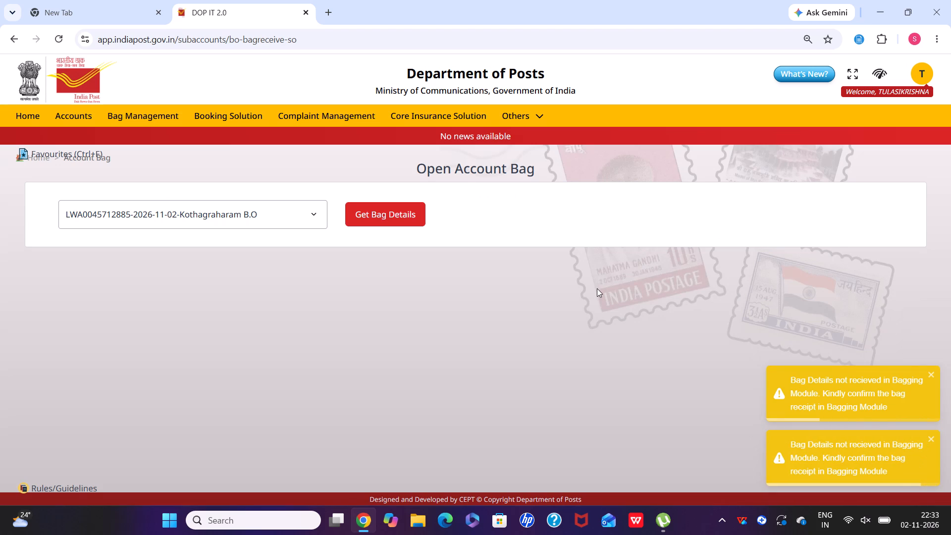
click(292, 215)
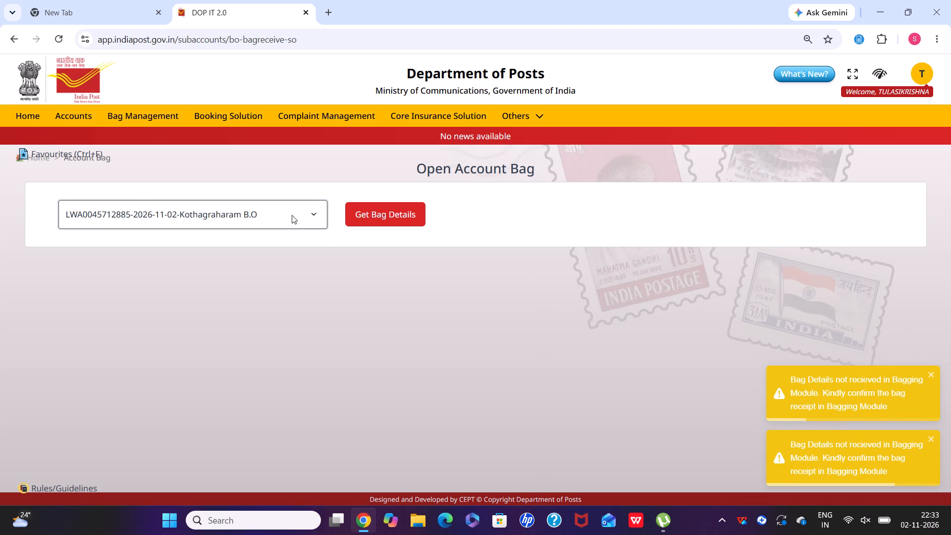
click(282, 284)
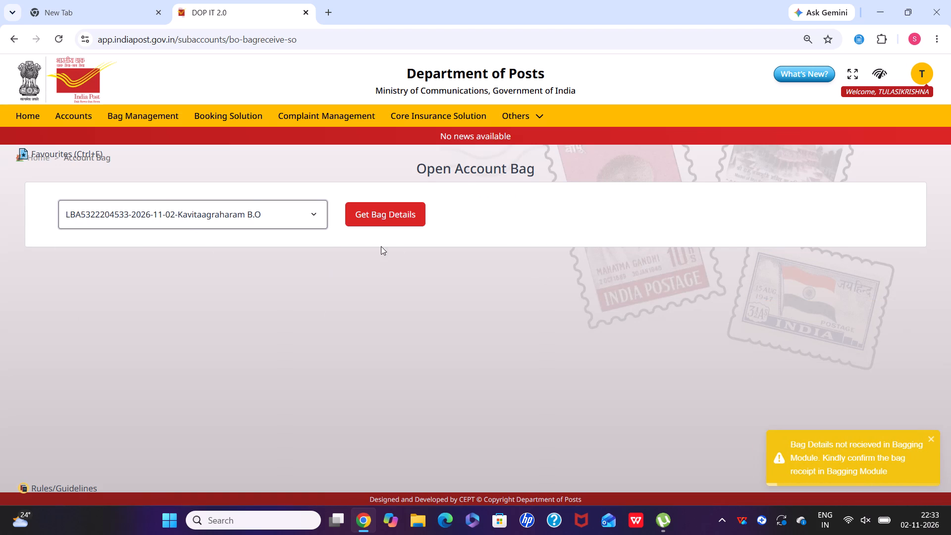
click(368, 221)
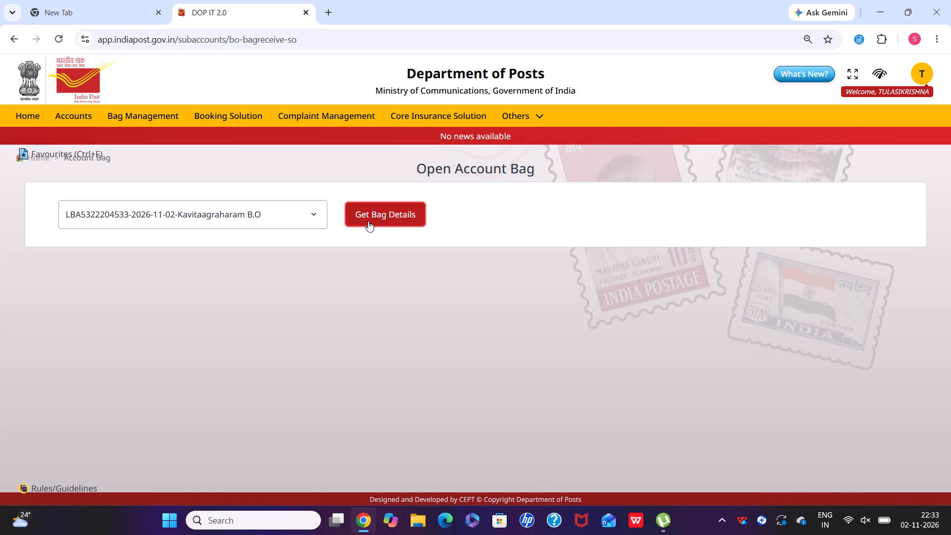
click(370, 211)
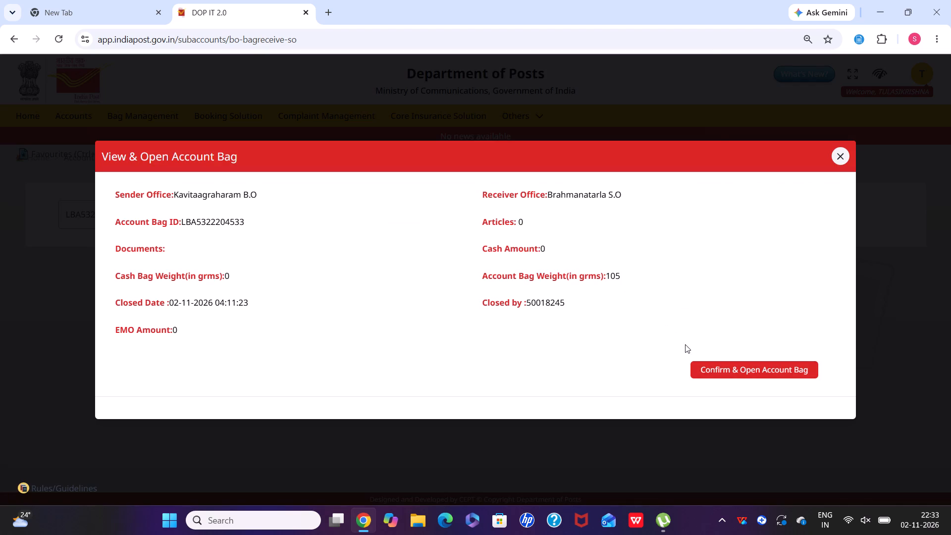
click(736, 372)
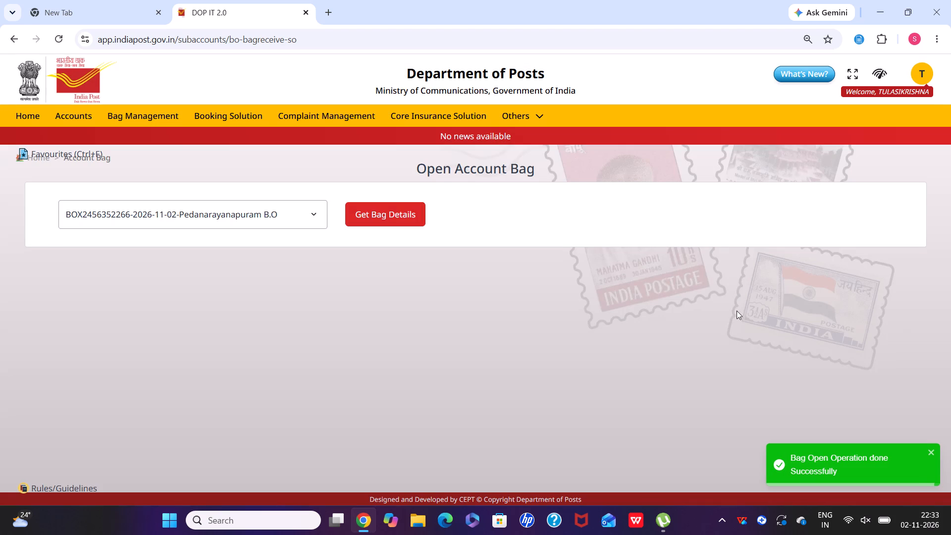
click(309, 216)
click(298, 258)
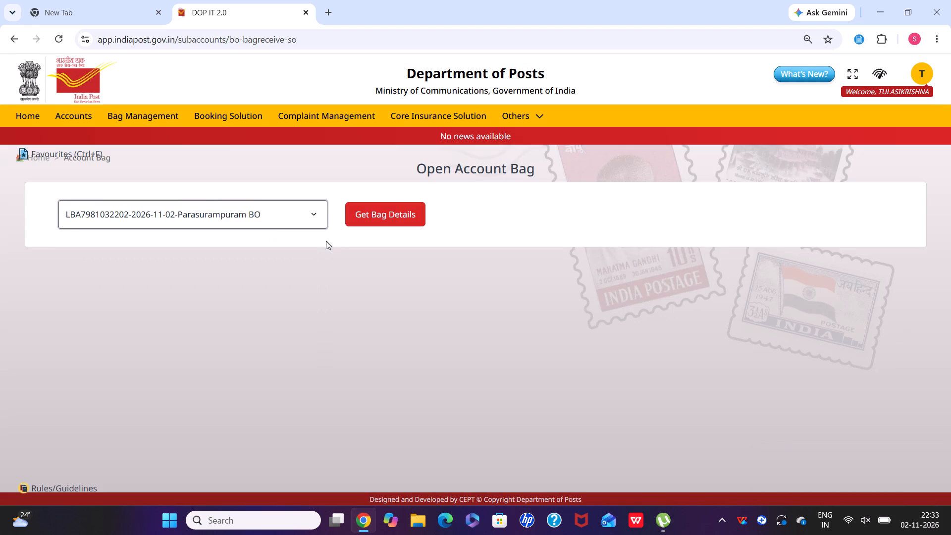
click(356, 215)
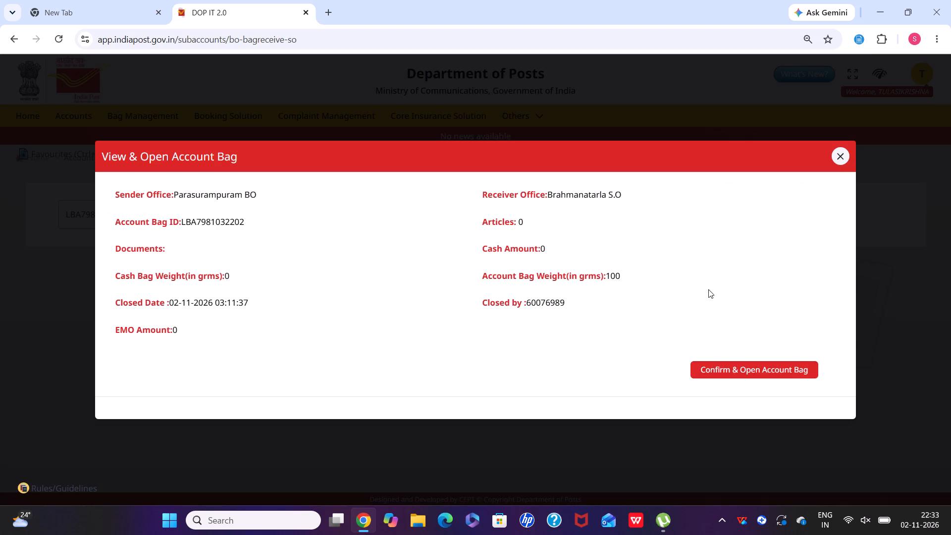
click(779, 375)
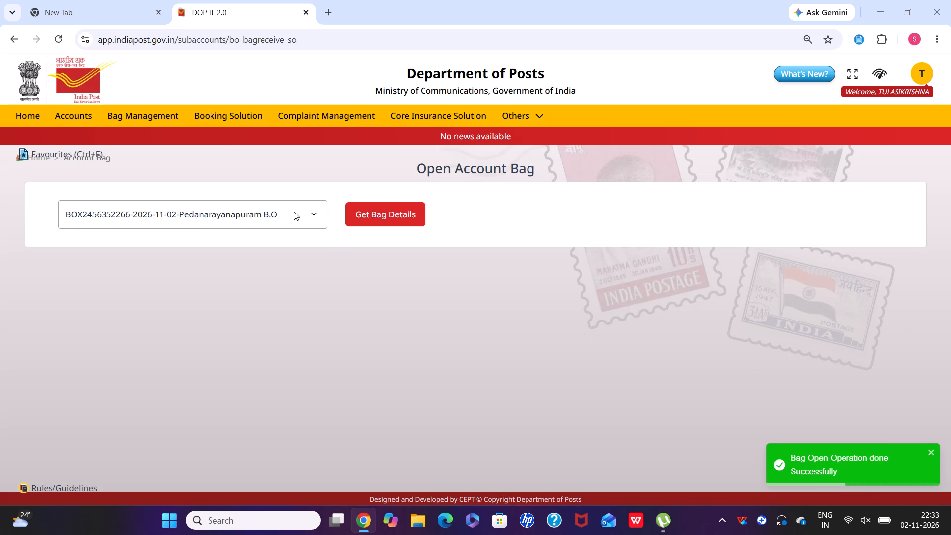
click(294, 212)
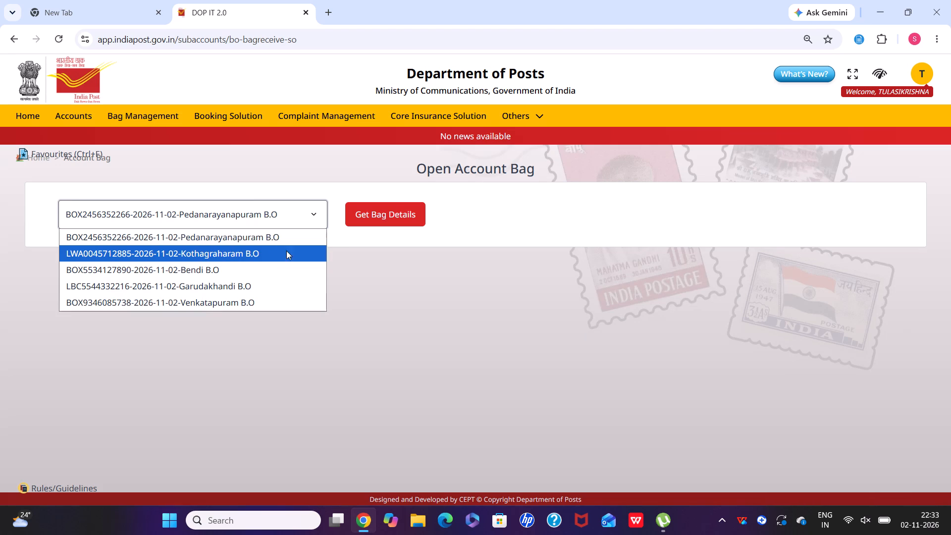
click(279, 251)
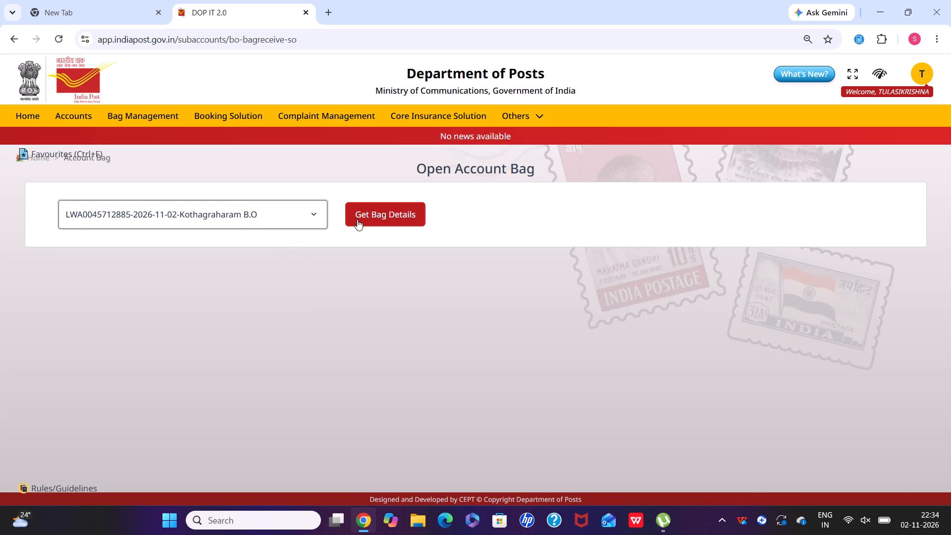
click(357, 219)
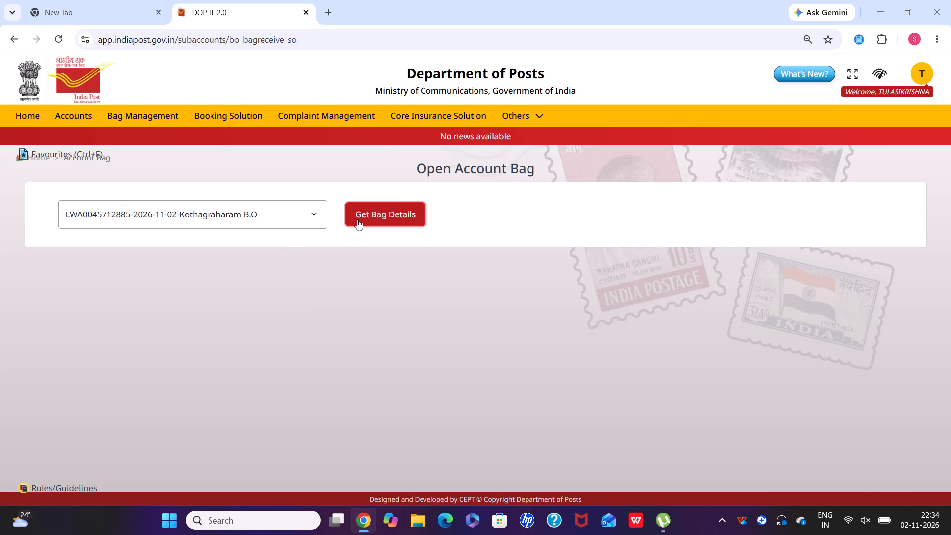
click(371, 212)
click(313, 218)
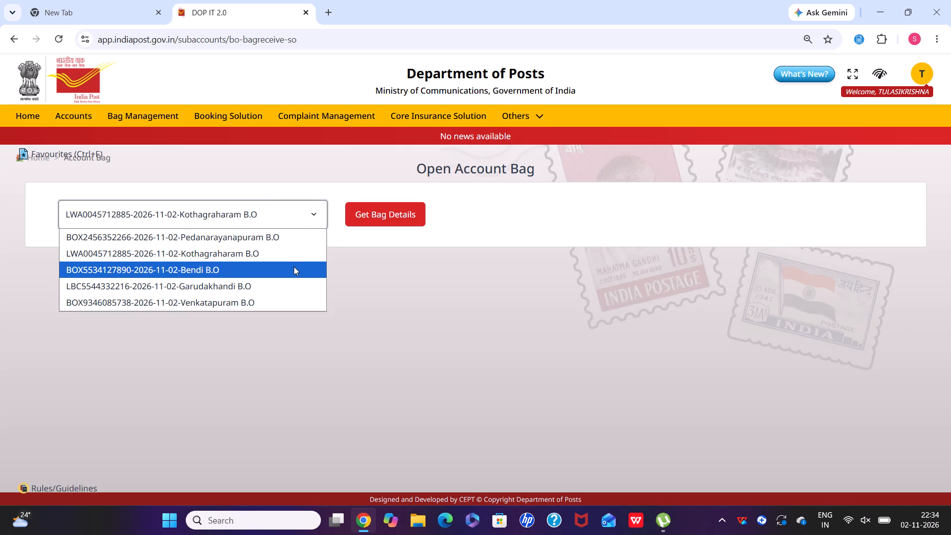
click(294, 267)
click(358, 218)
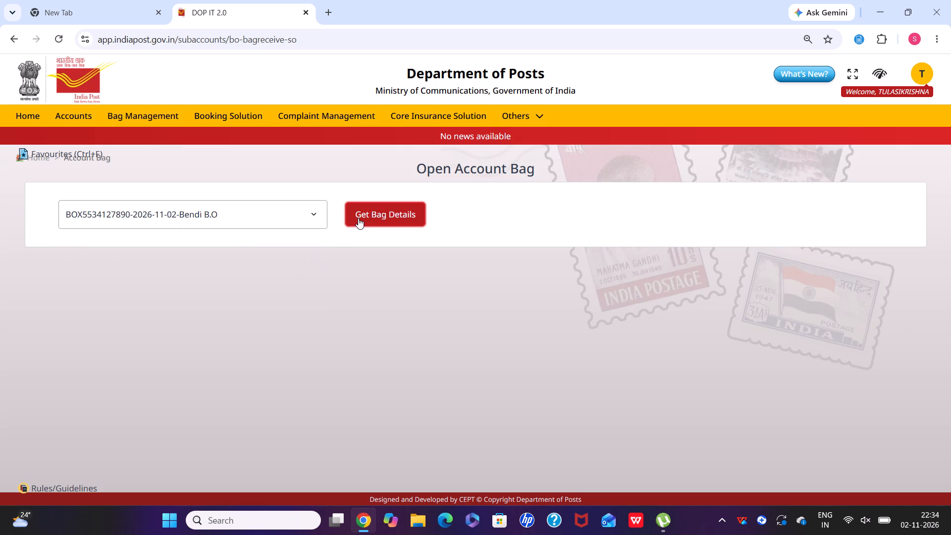
click(304, 215)
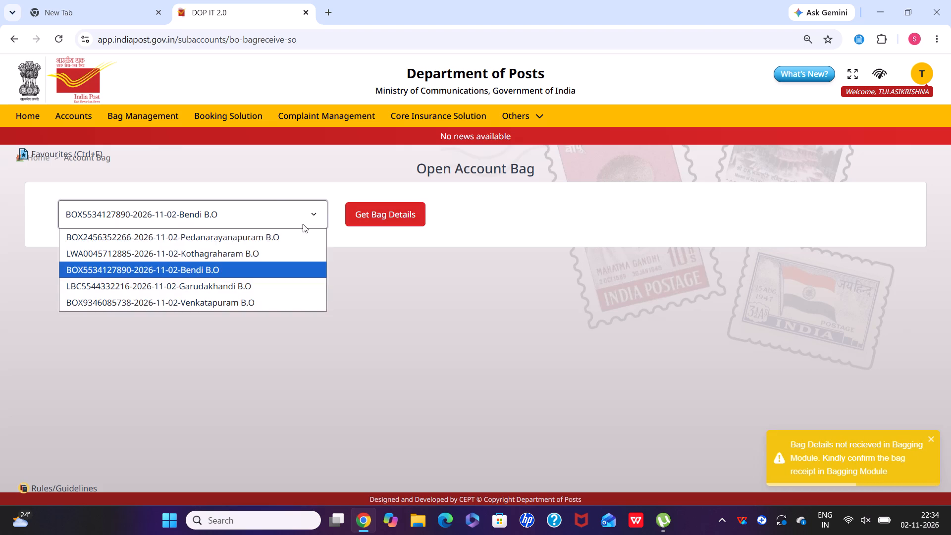
click(299, 279)
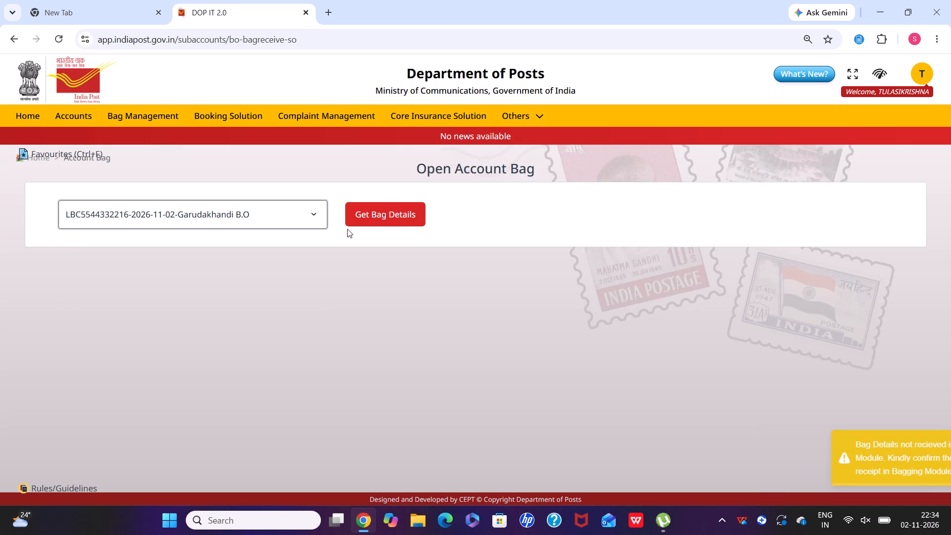
click(357, 221)
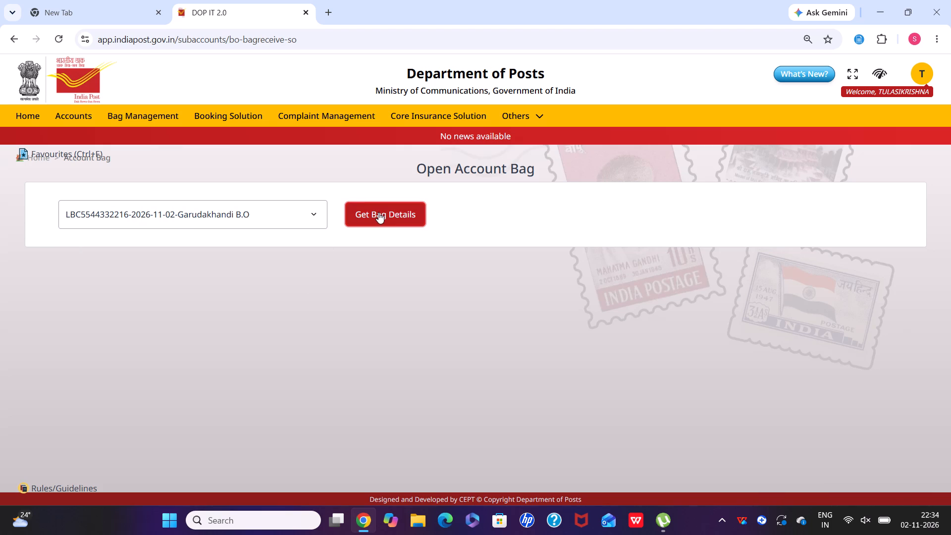
click(378, 214)
double_click(378, 214)
click(315, 220)
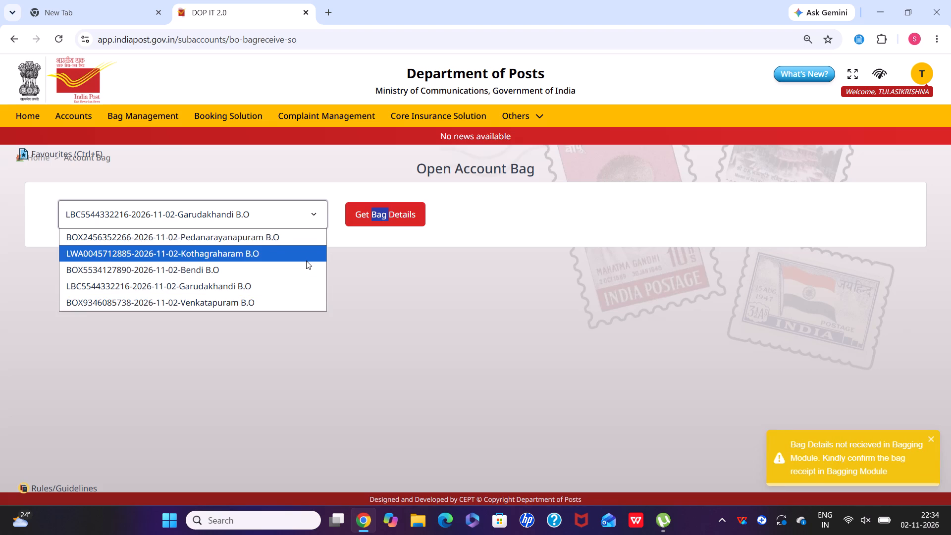
click(307, 266)
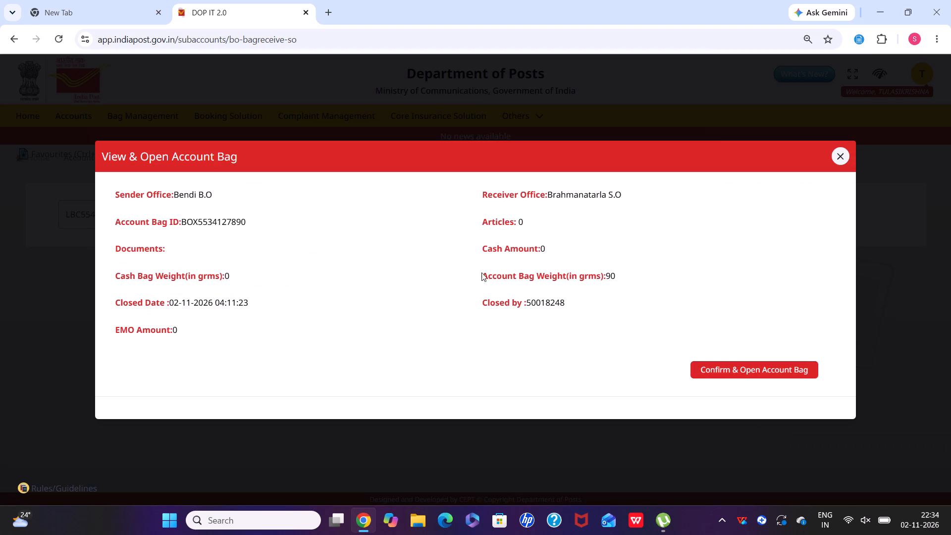
click(709, 372)
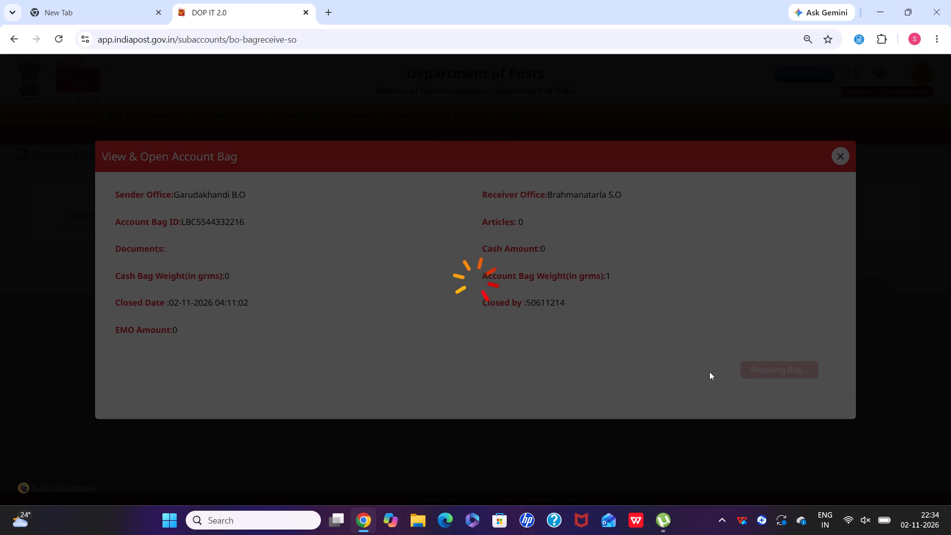
drag(709, 372, 702, 372)
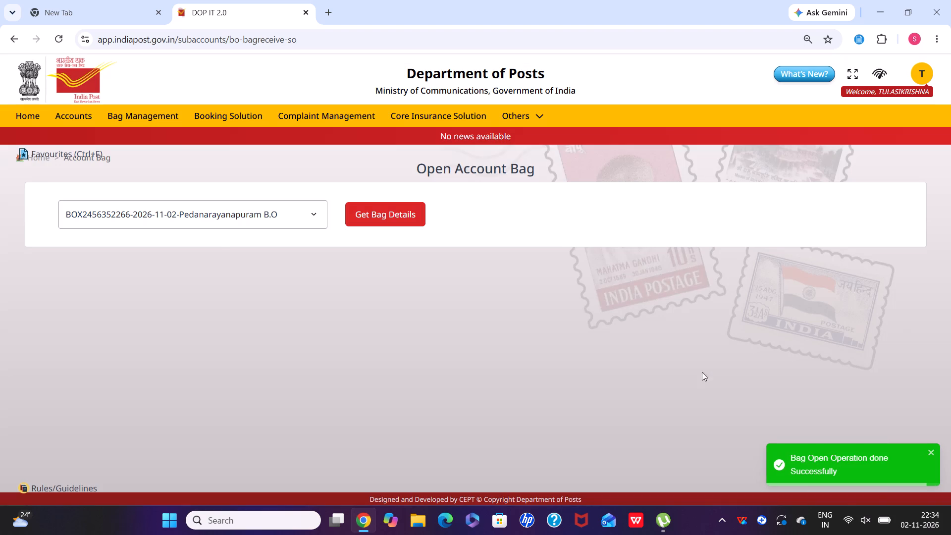
drag(702, 372, 285, 328)
click(236, 215)
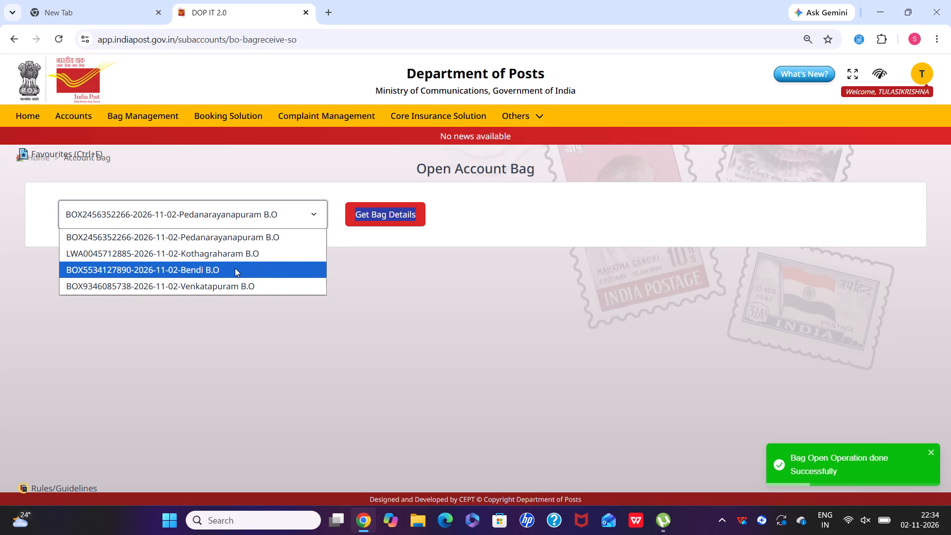
click(235, 268)
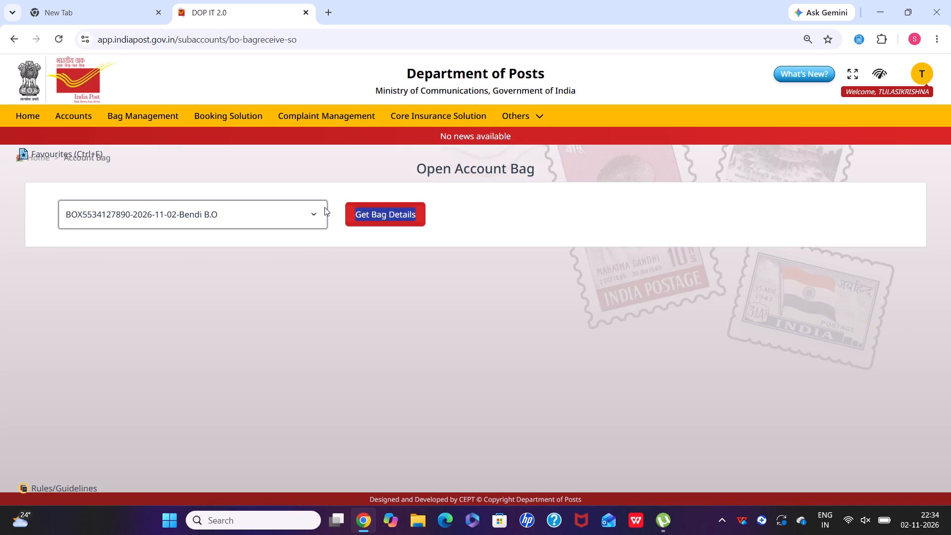
click(265, 216)
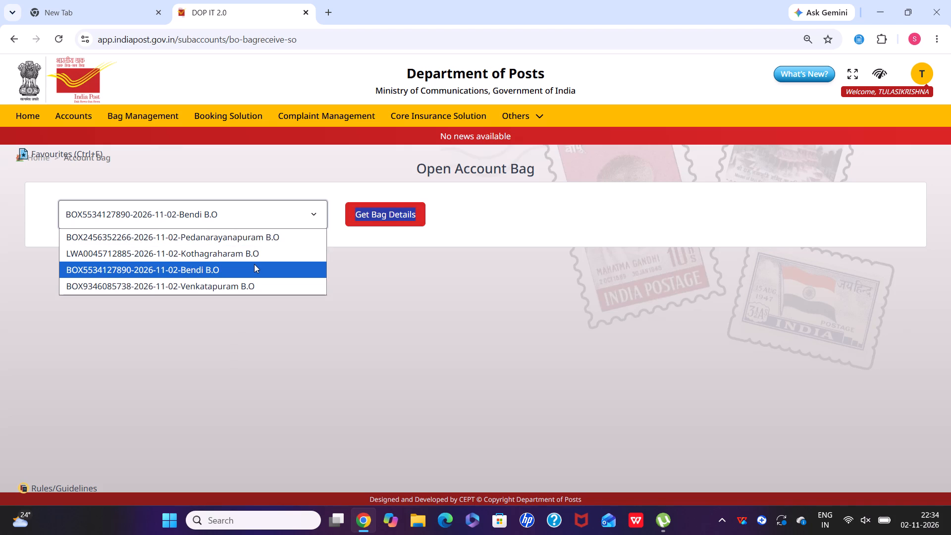
click(254, 264)
double_click(356, 210)
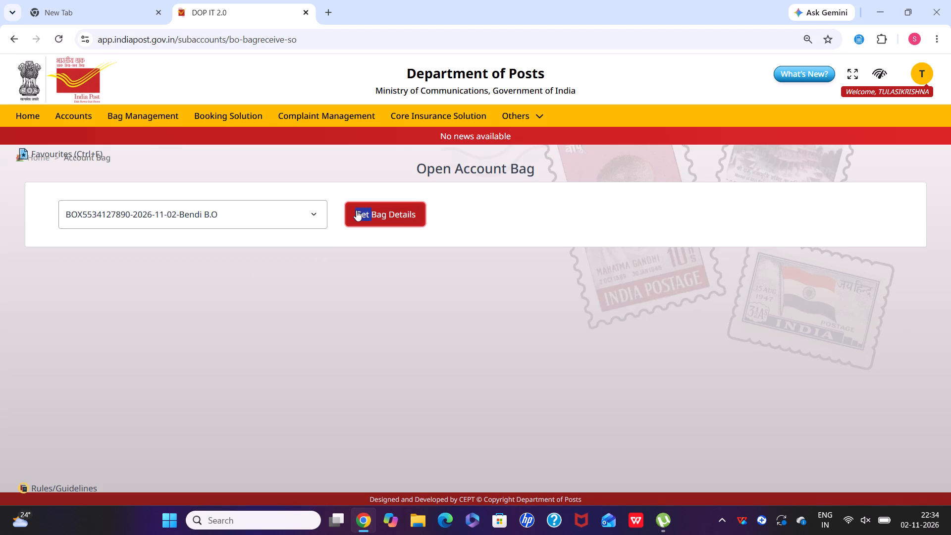
click(356, 210)
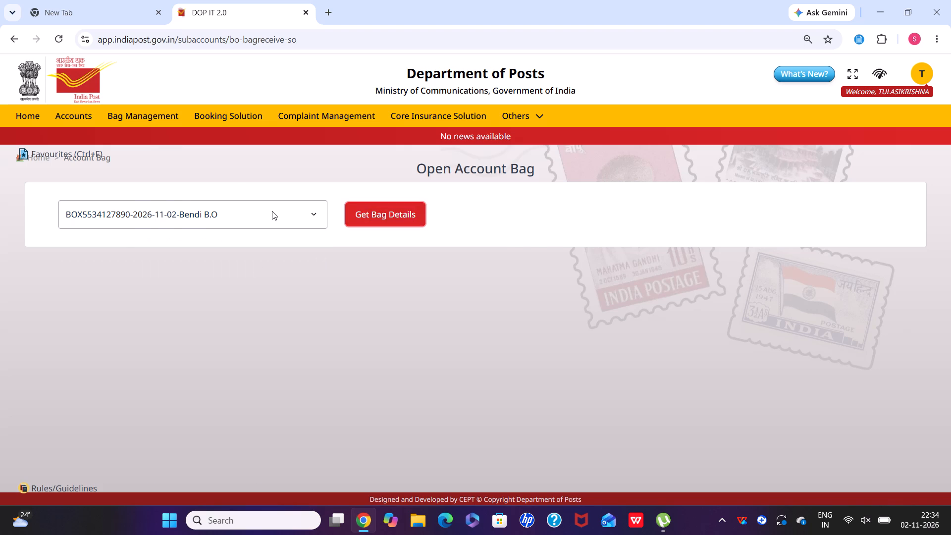
click(272, 211)
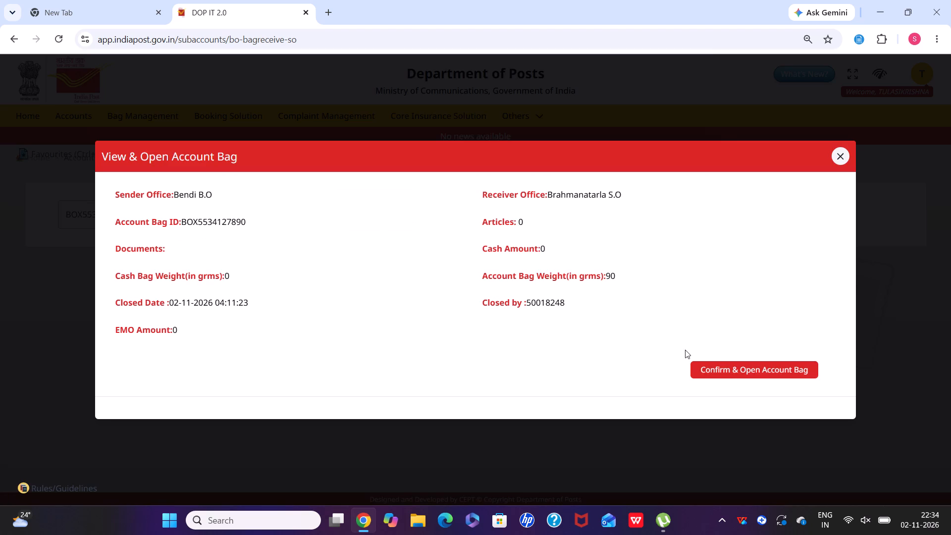
click(755, 372)
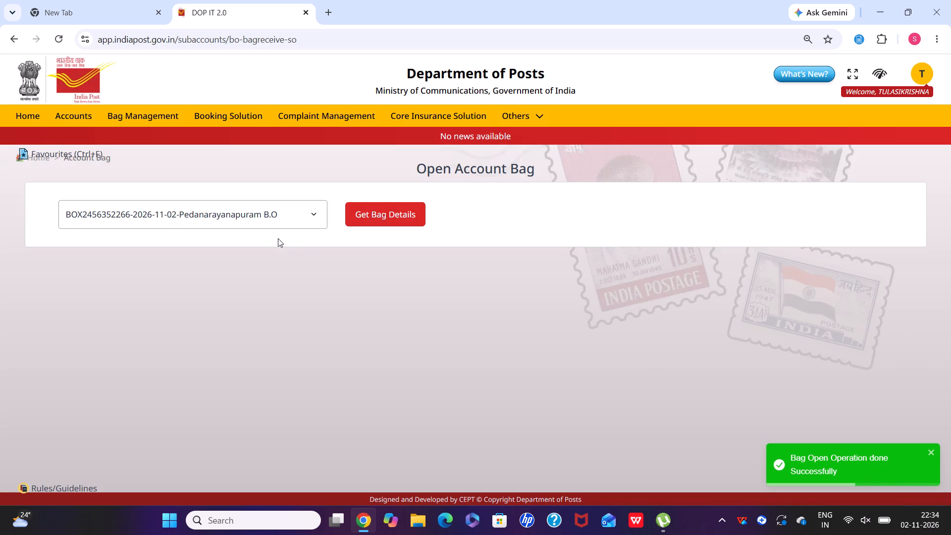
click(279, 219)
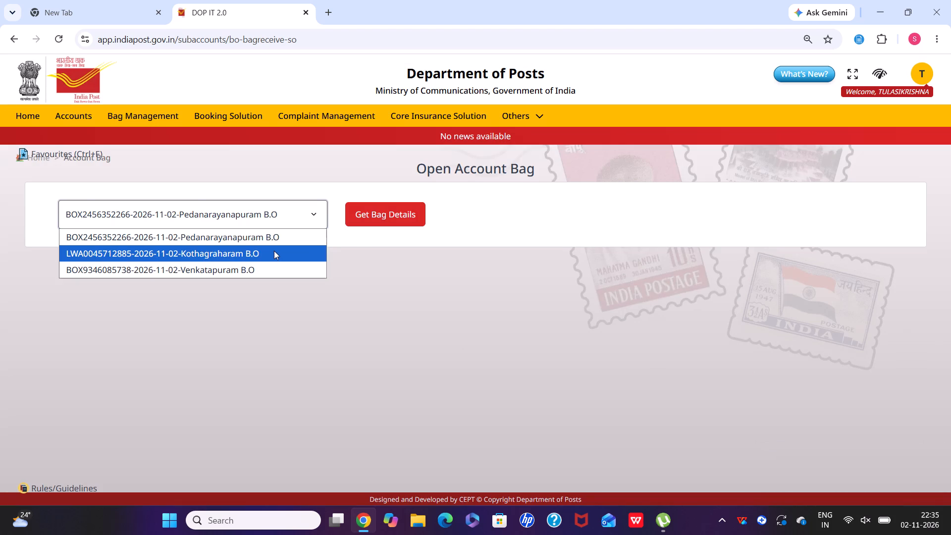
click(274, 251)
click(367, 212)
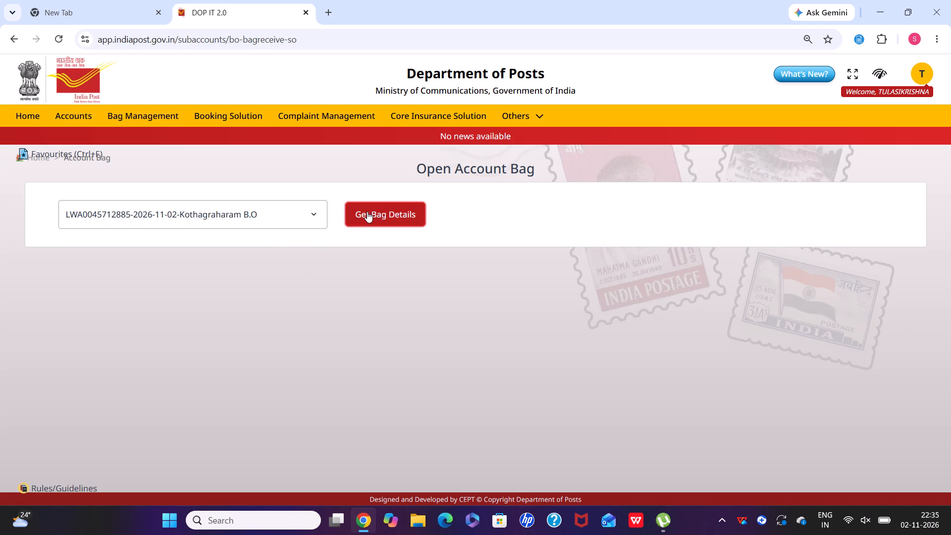
click(318, 210)
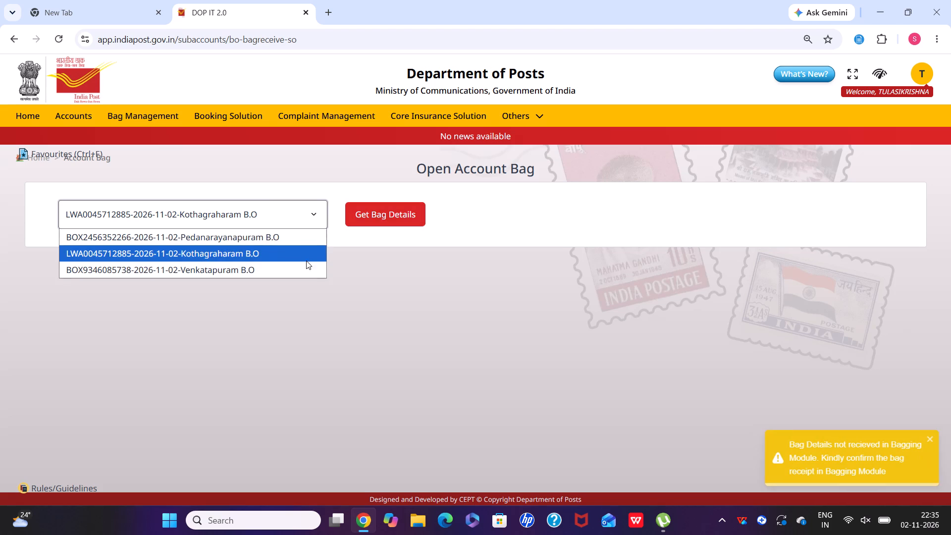
click(306, 269)
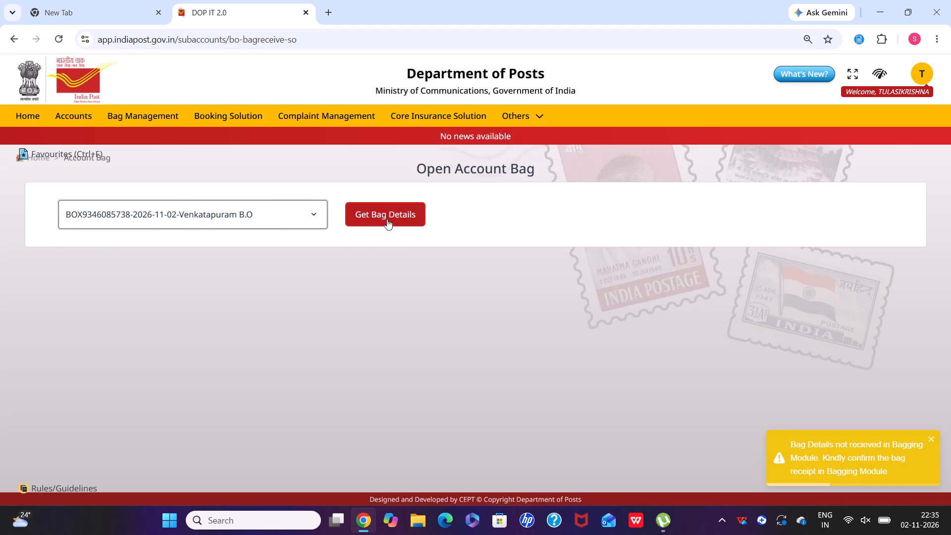
click(387, 216)
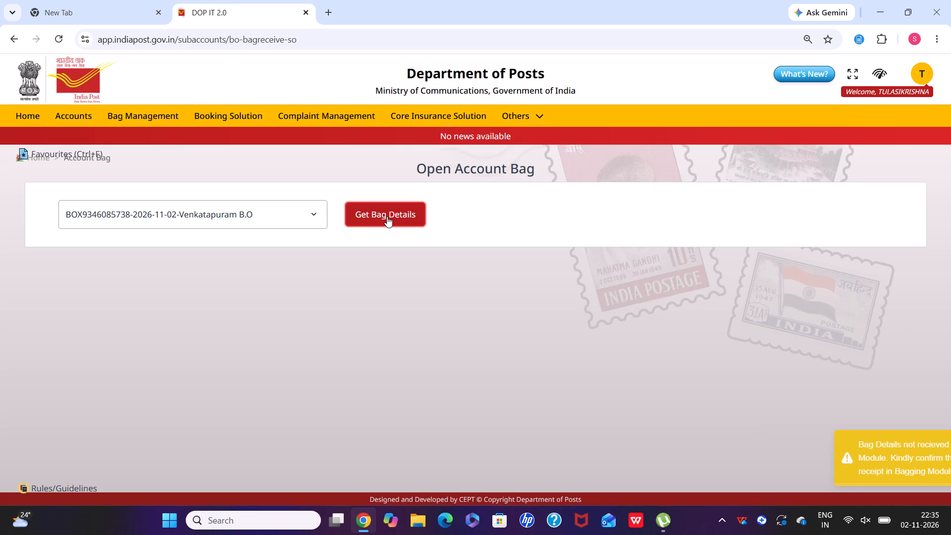
click(387, 216)
click(387, 216)
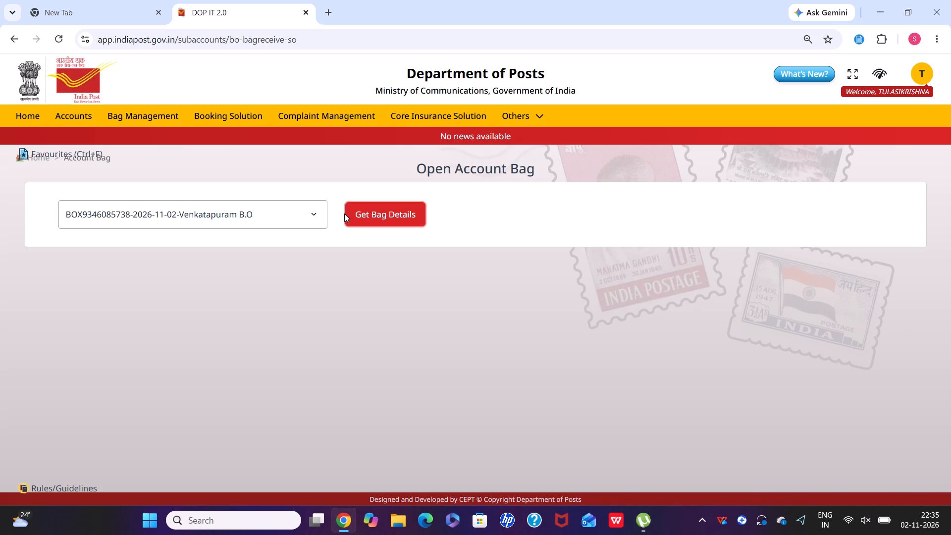
click(320, 214)
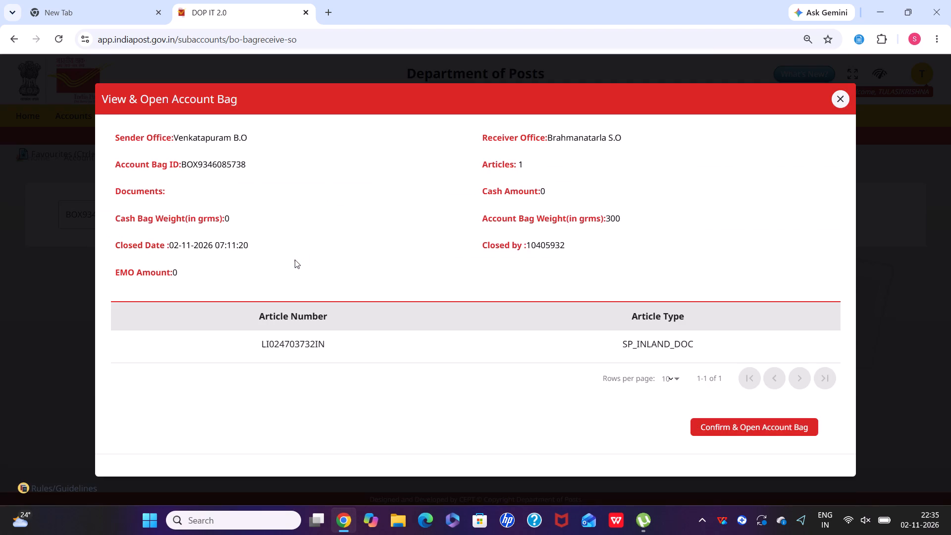
click(724, 427)
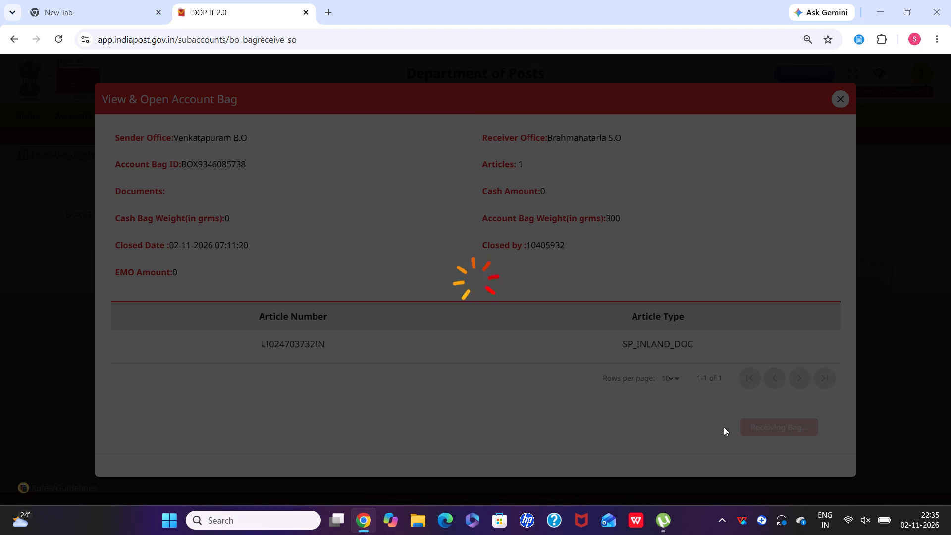
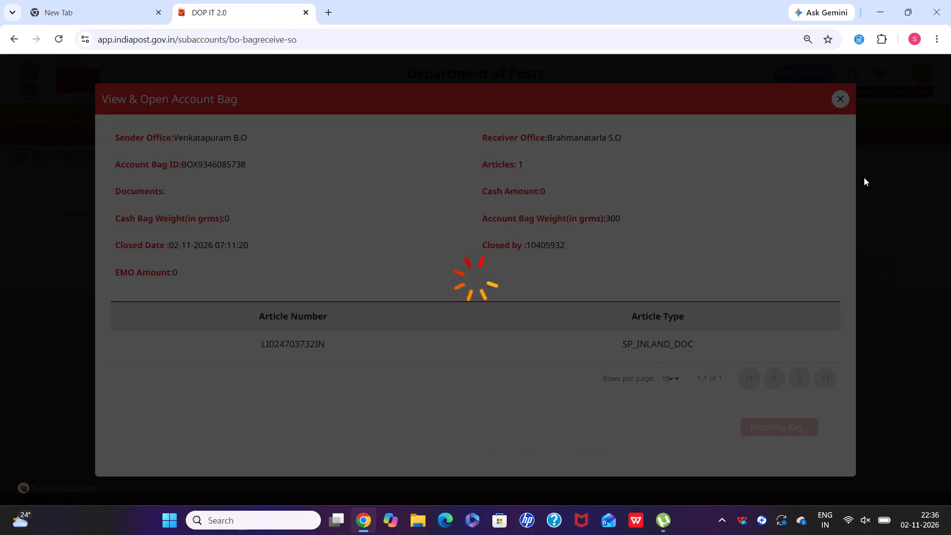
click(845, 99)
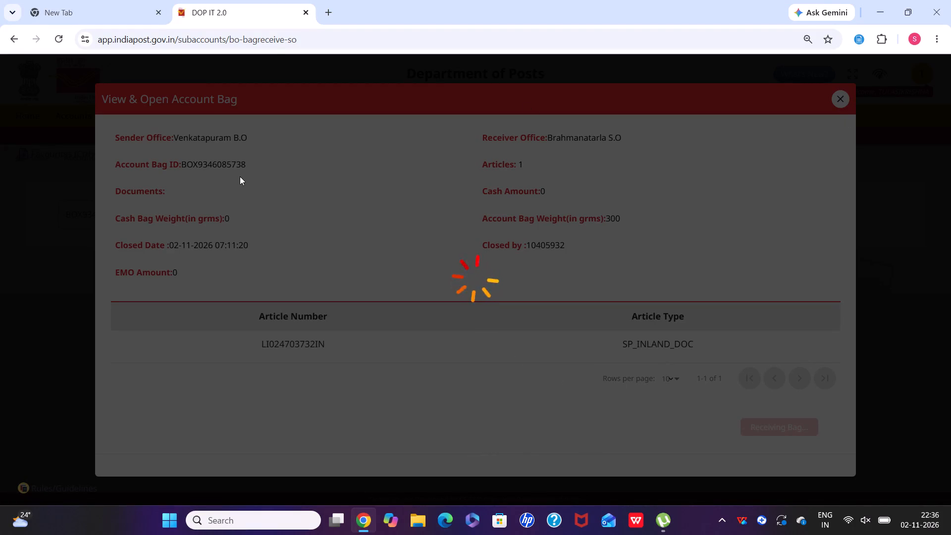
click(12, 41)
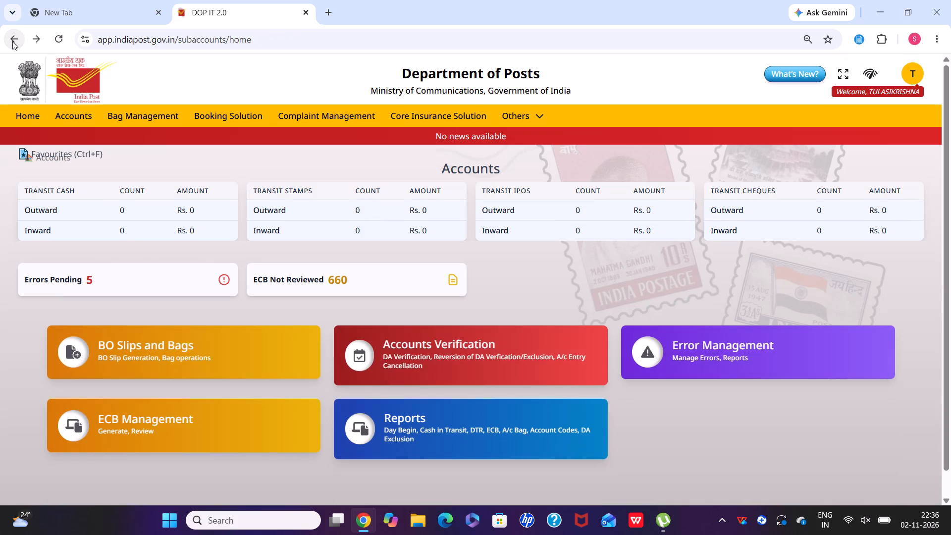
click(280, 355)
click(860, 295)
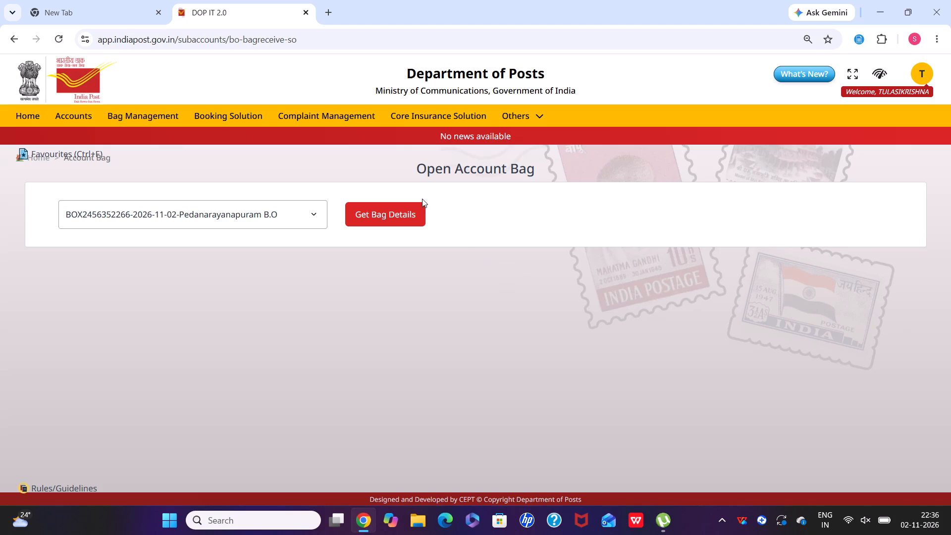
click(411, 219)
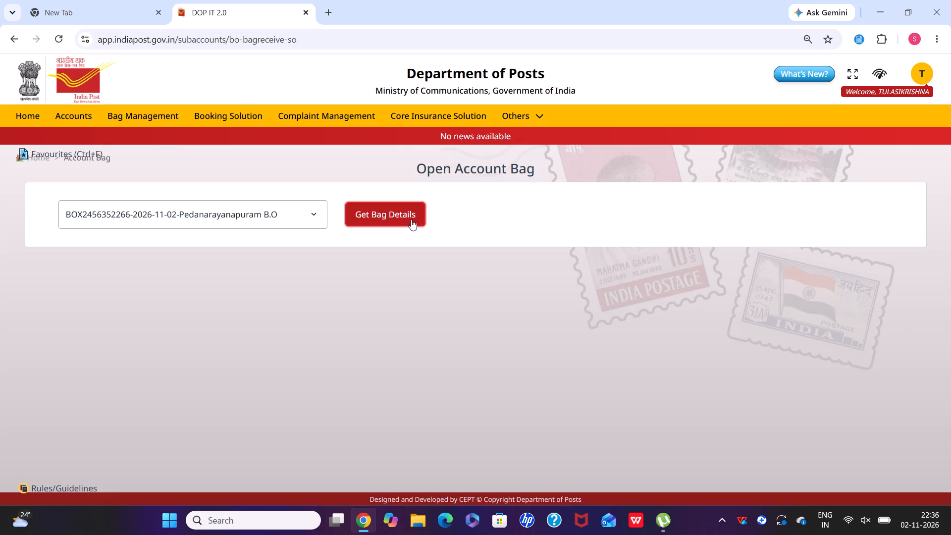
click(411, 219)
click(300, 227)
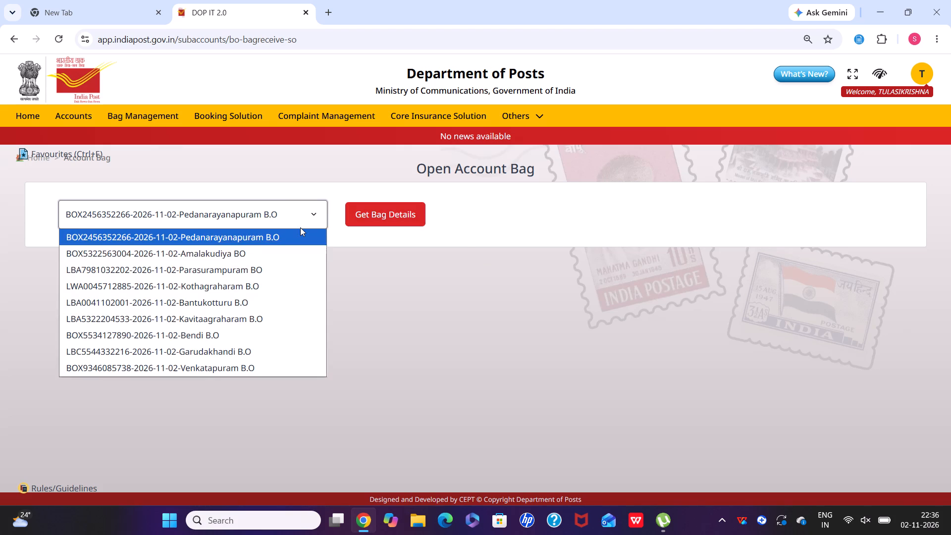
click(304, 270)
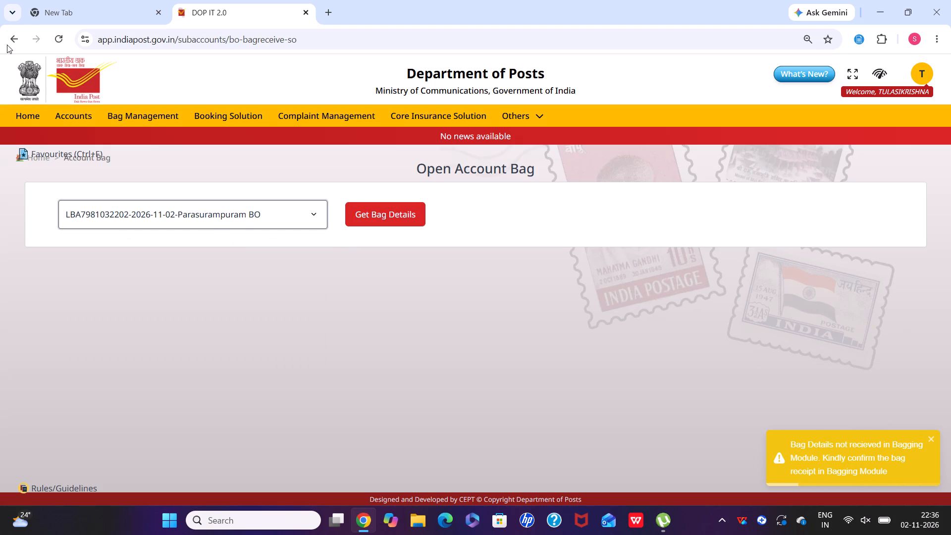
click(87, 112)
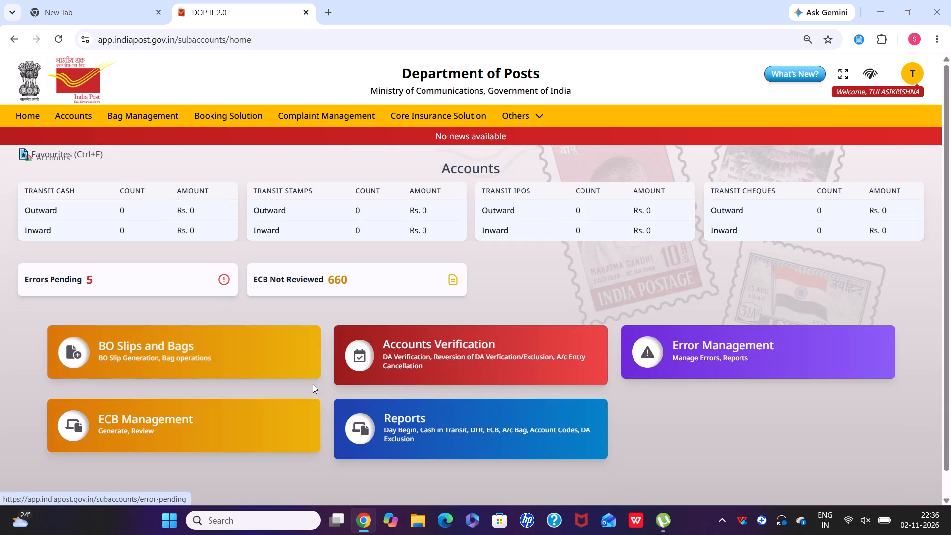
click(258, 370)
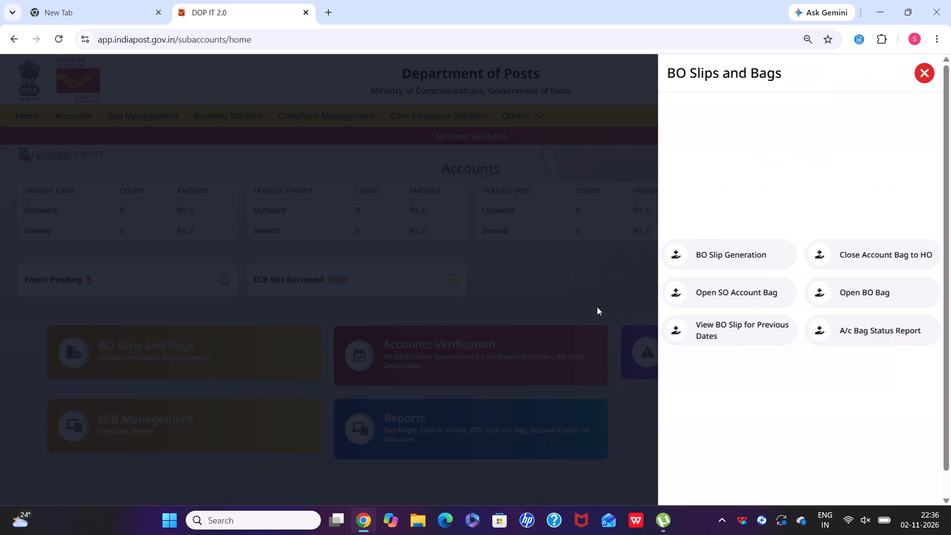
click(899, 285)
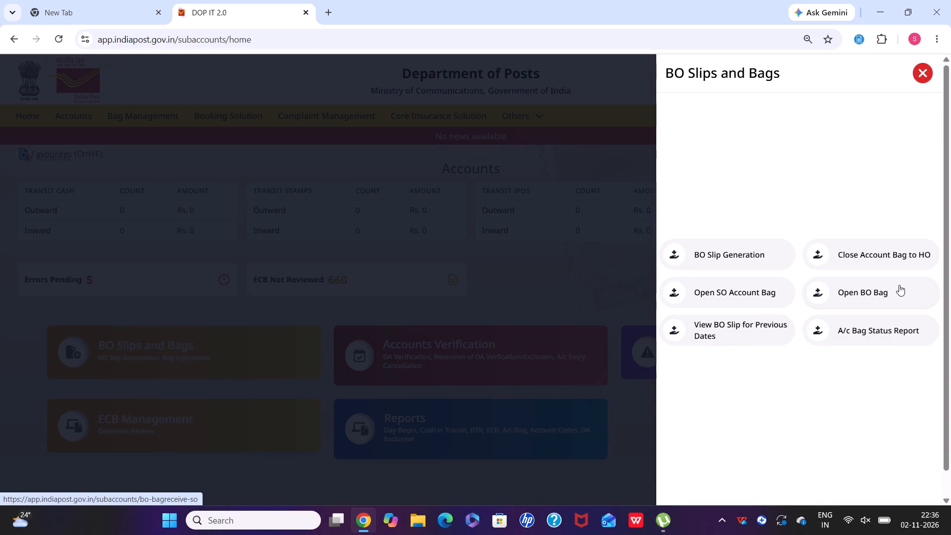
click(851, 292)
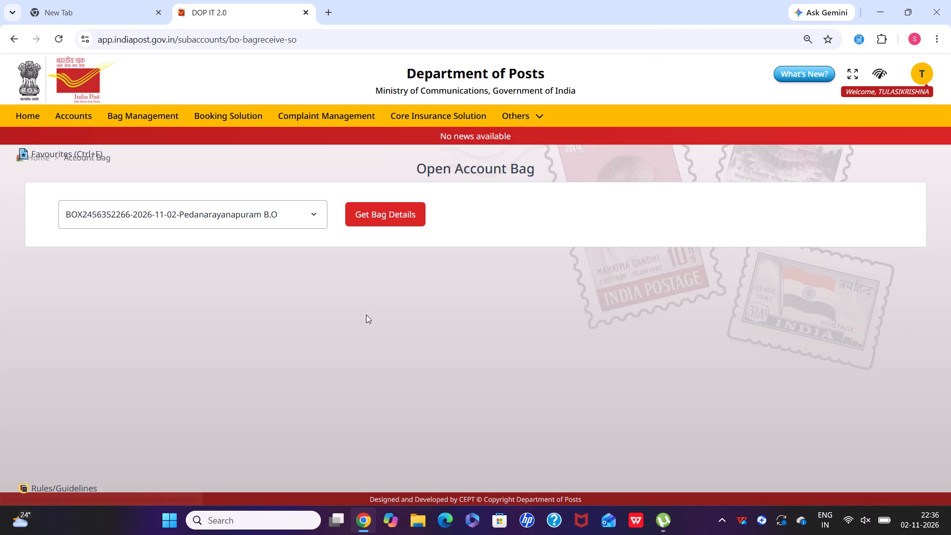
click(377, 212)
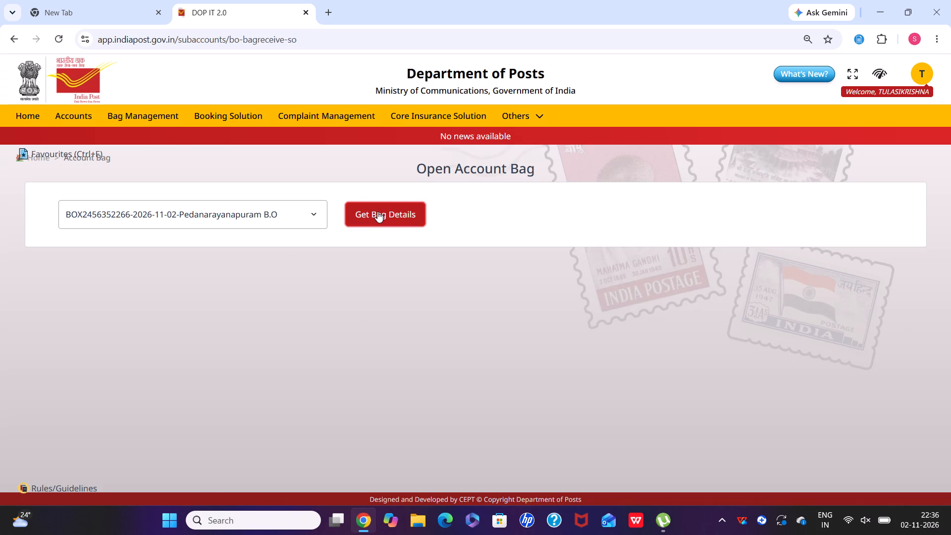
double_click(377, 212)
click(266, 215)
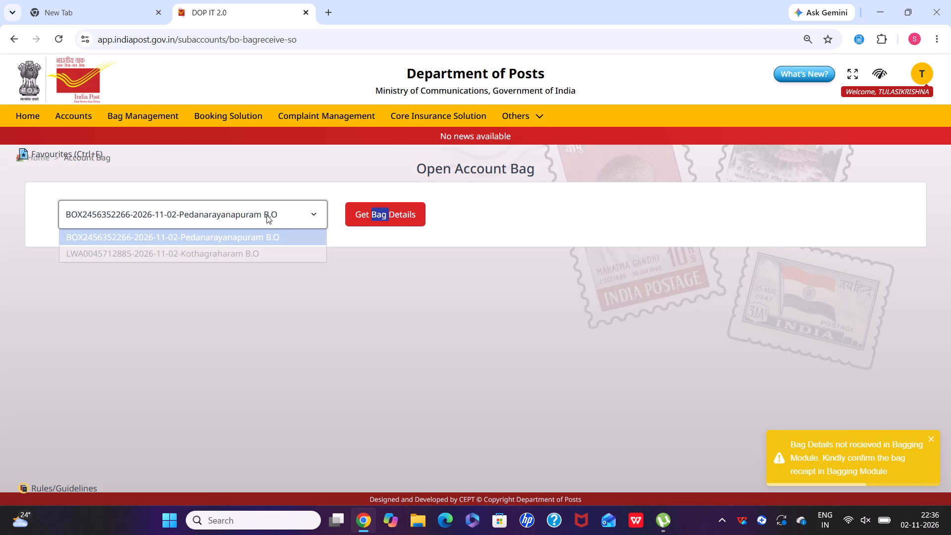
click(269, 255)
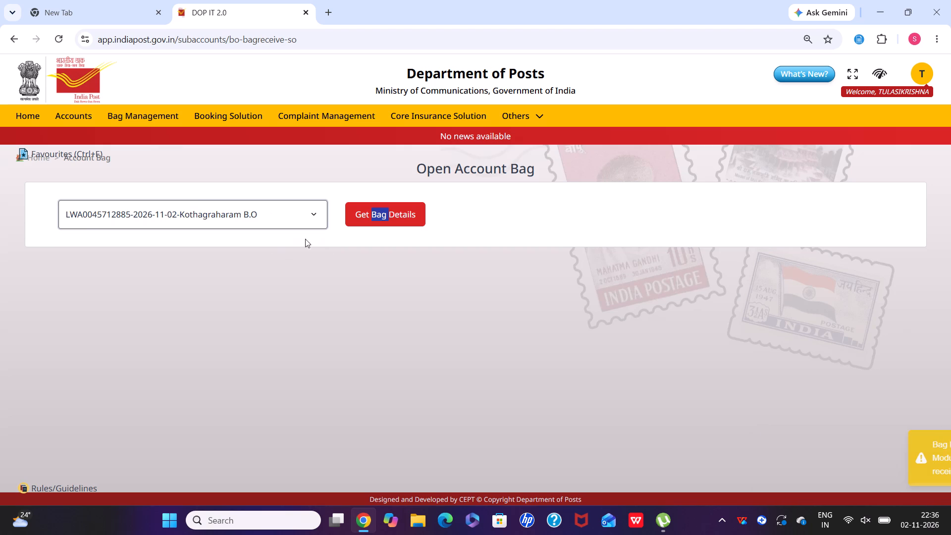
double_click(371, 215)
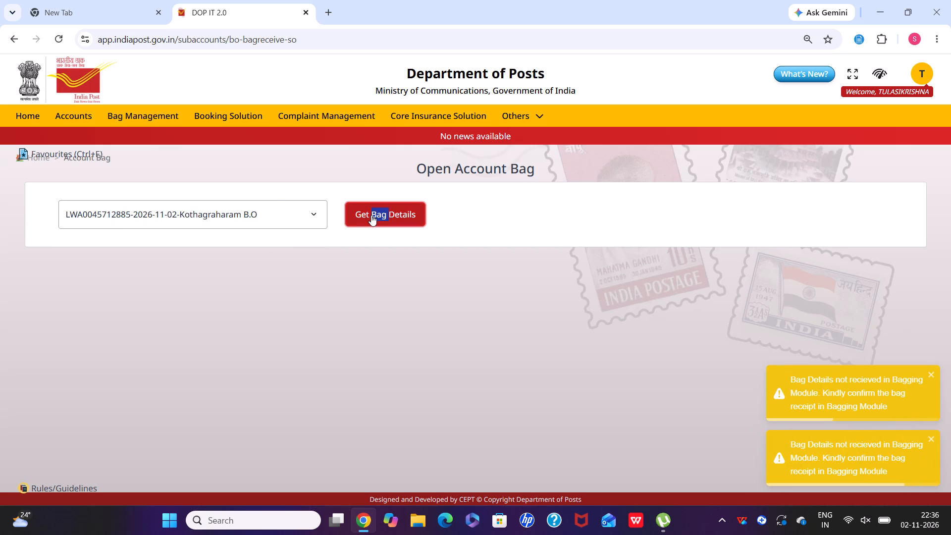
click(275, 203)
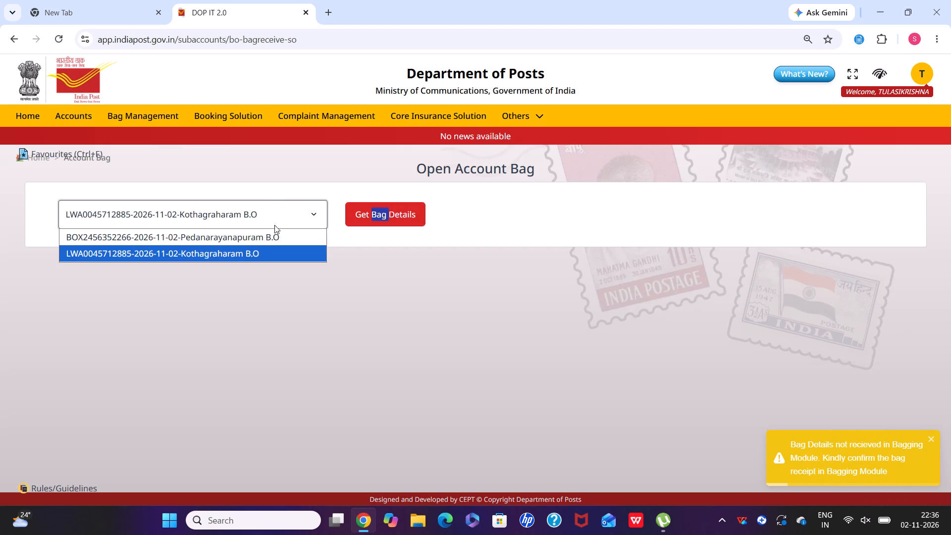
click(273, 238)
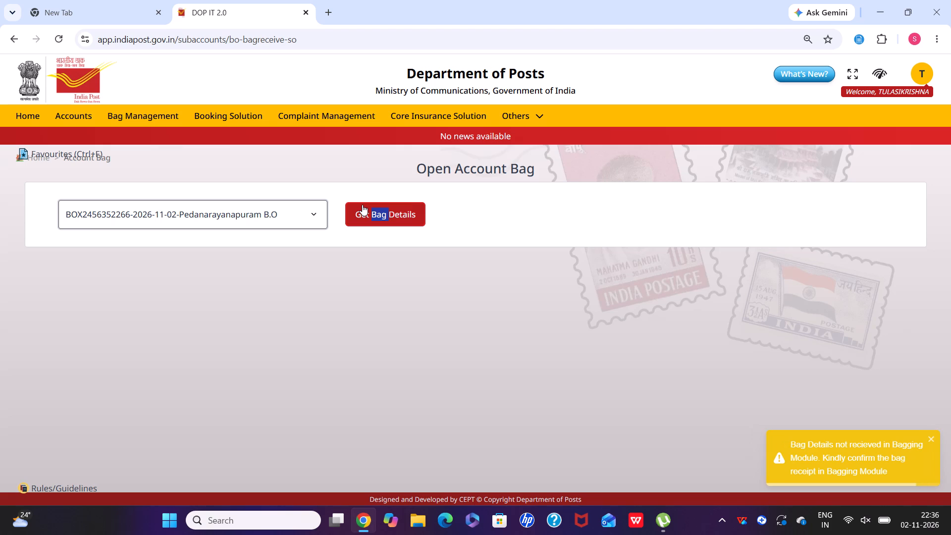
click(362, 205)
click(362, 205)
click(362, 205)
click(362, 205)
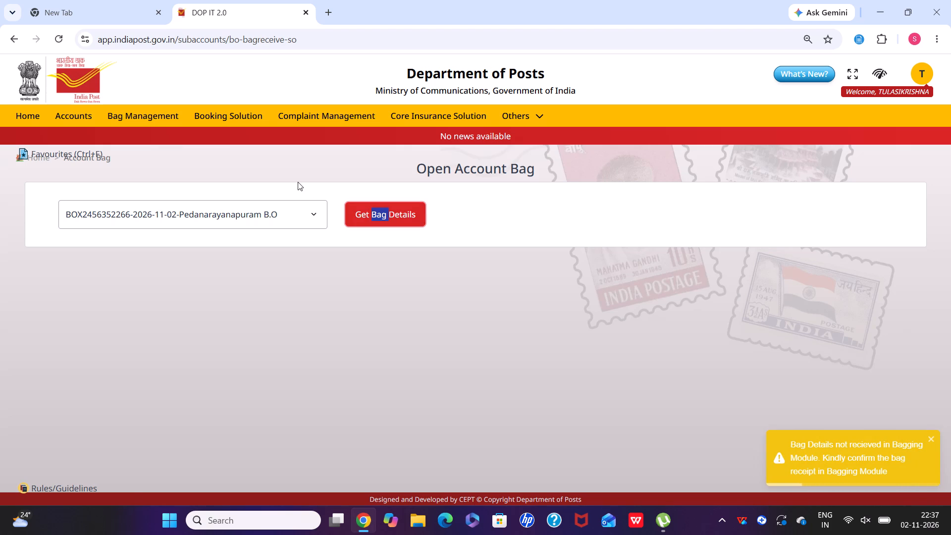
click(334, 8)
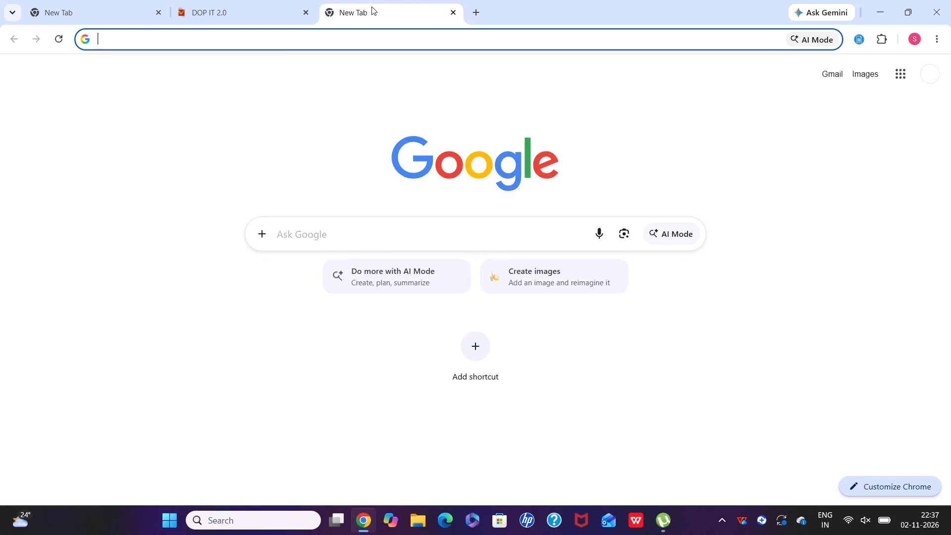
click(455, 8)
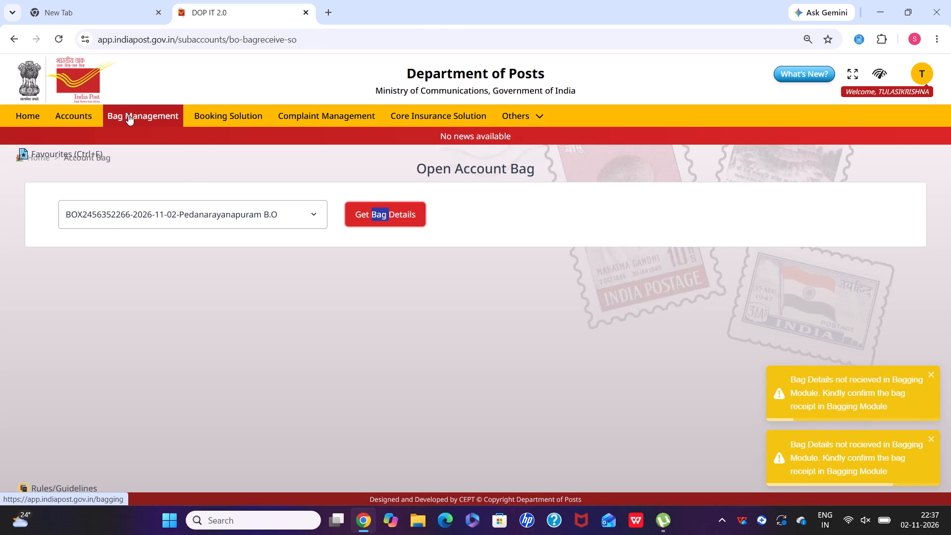
Open Bag Management in a separate browser tab.
drag(128, 114, 395, 0)
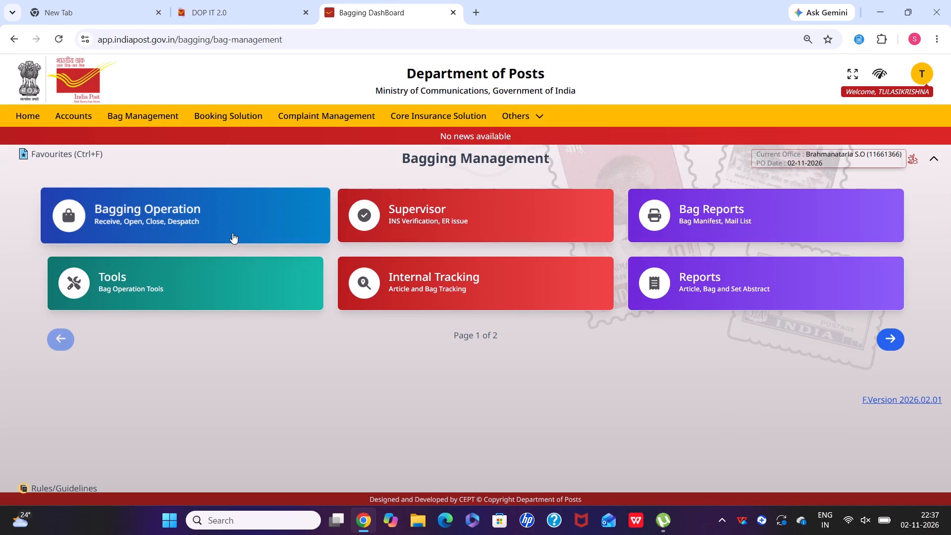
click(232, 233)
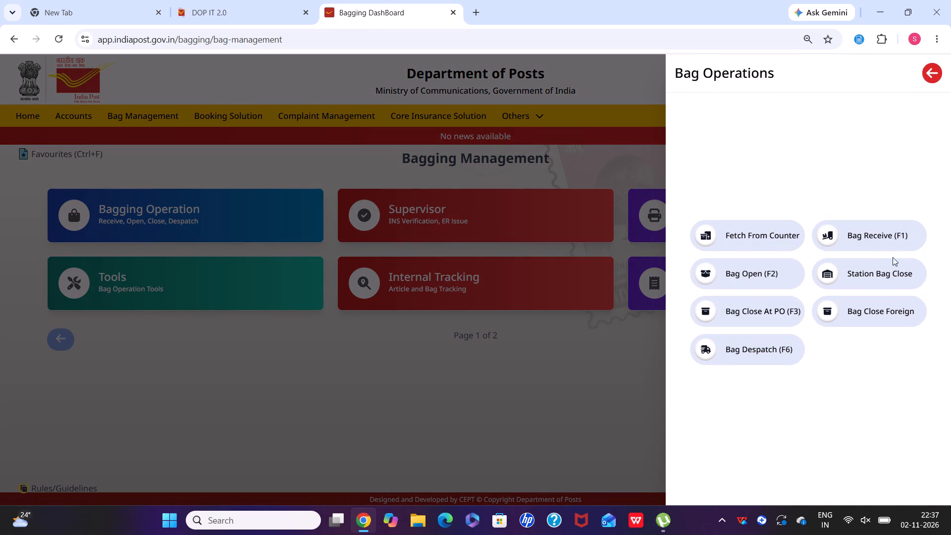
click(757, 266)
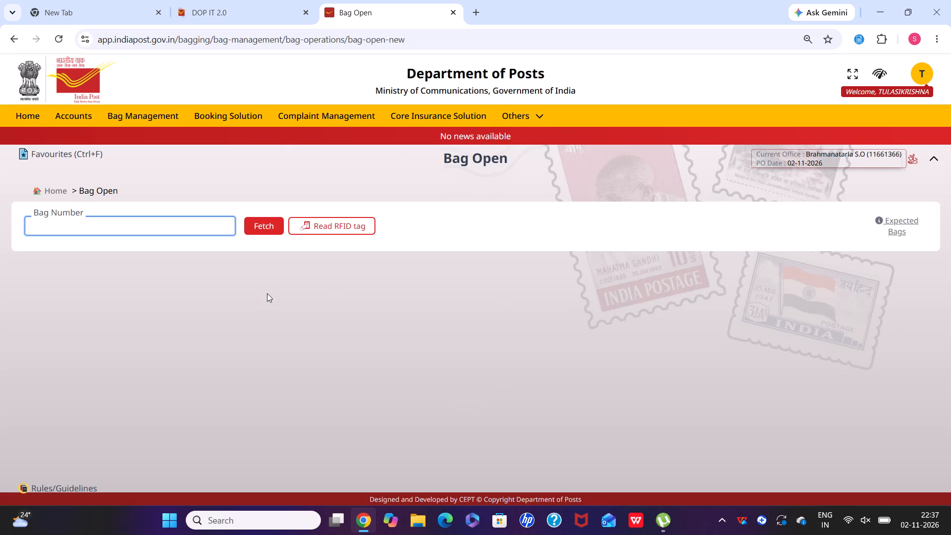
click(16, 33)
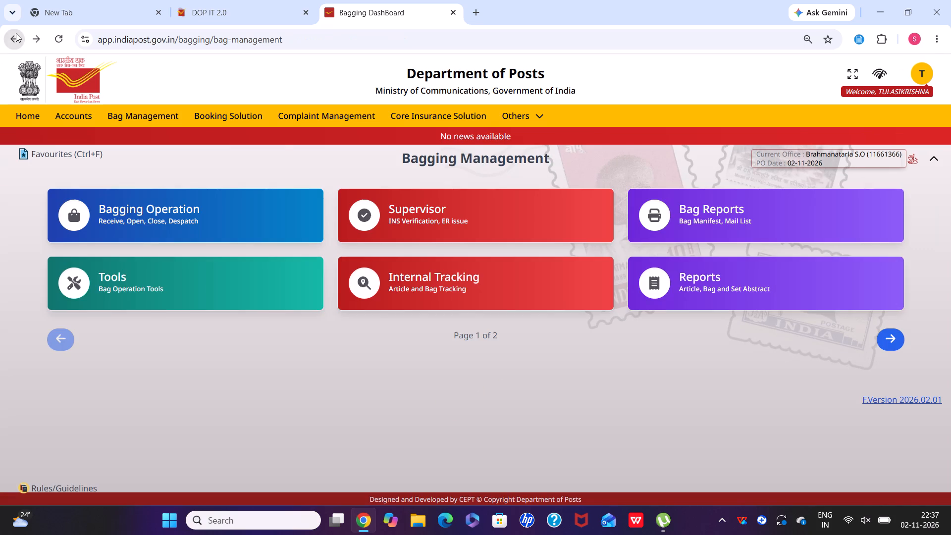
Open Bag Receive under the bagging operations and fetch the Kothagraharam B.O_Brahmanatarla S.O 11:15 Bicycle Schedule_396996.
click(239, 223)
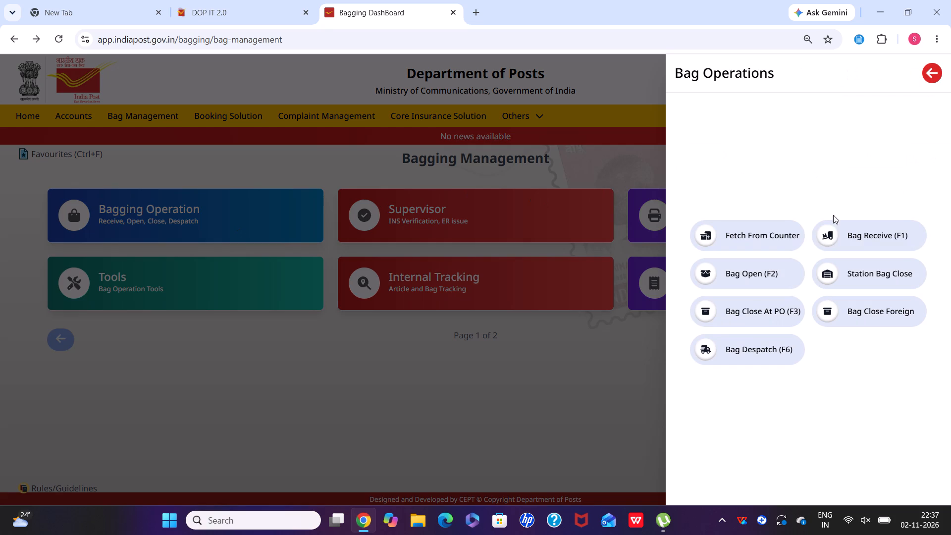
click(838, 245)
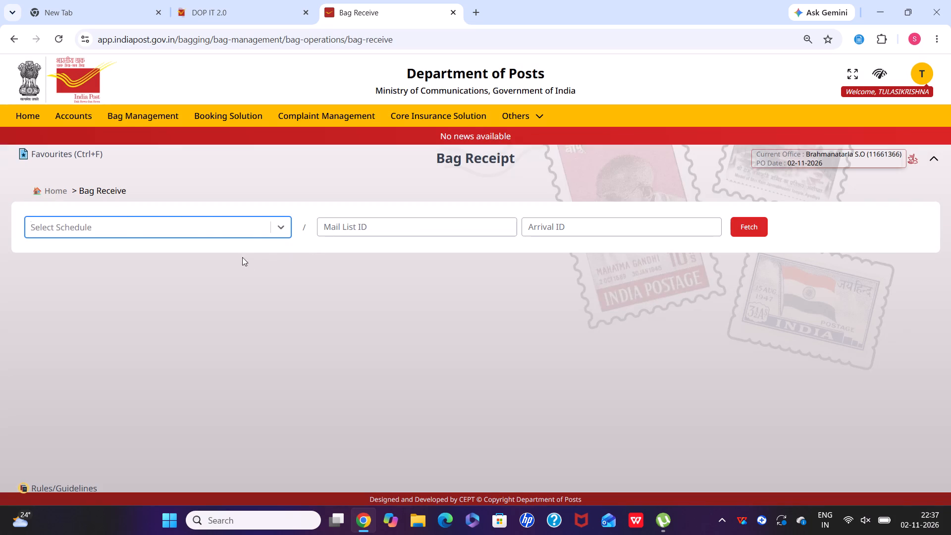
double_click(250, 229)
click(250, 229)
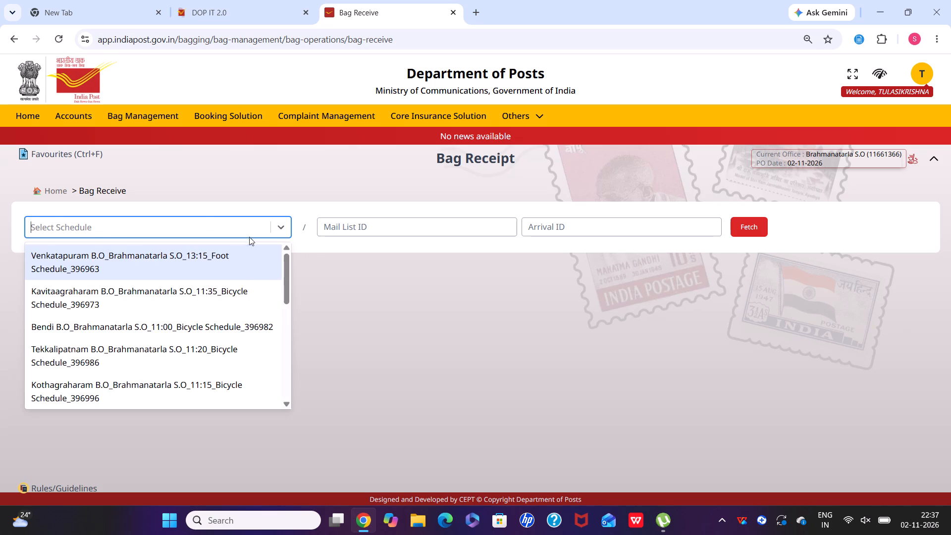
scroll(245, 292, down, 1)
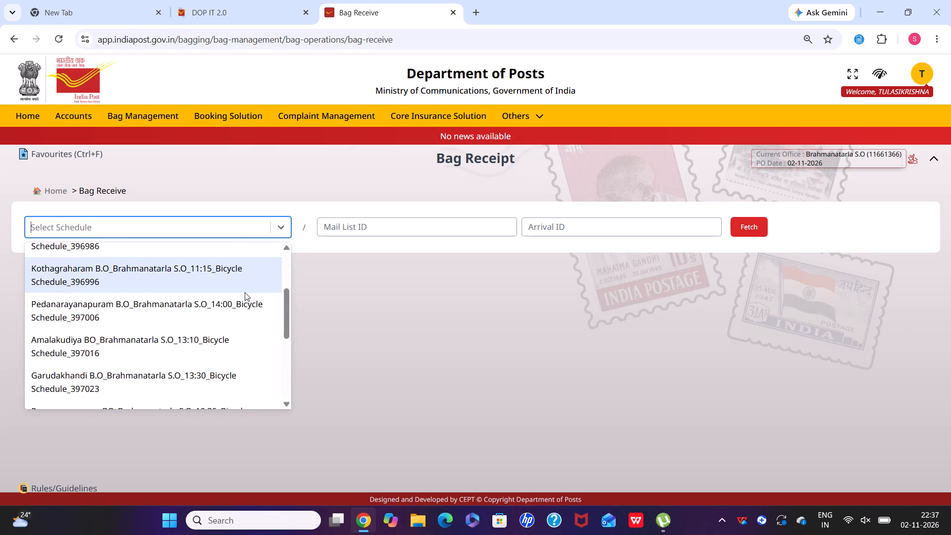
scroll(236, 352, down, 2)
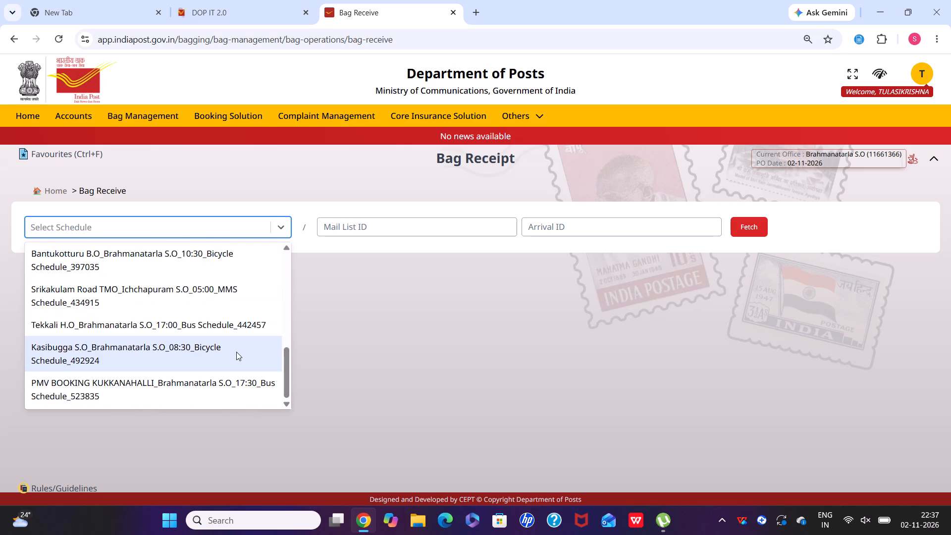
scroll(236, 352, down, 2)
scroll(236, 352, up, 3)
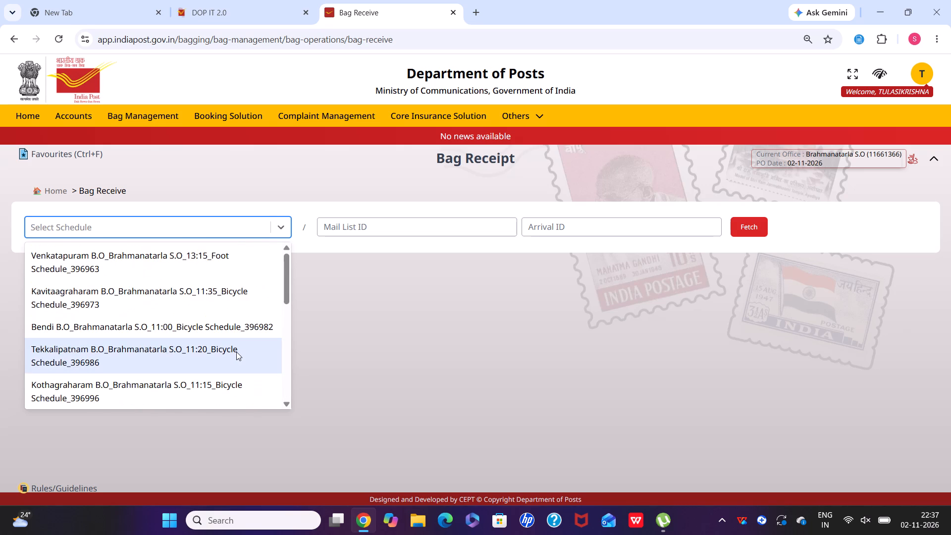
scroll(230, 377, down, 1)
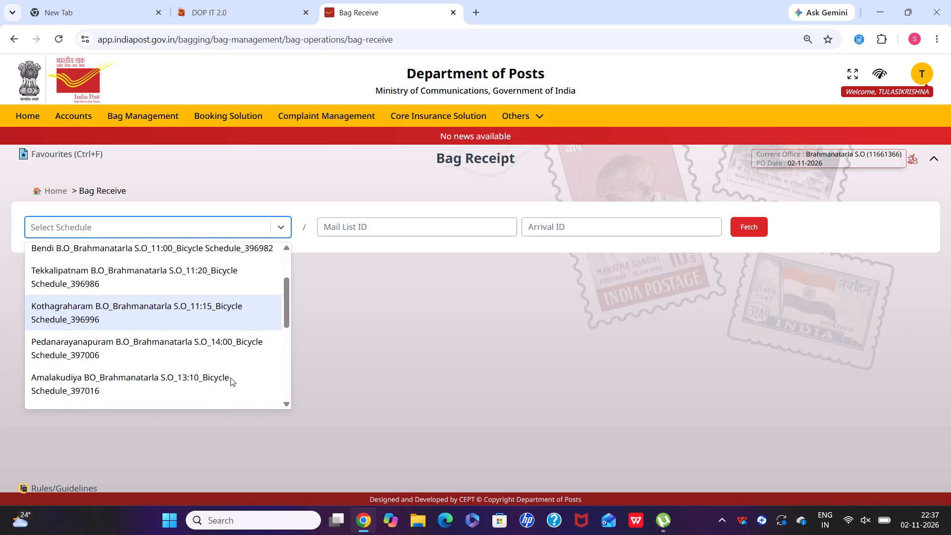
scroll(230, 377, down, 3)
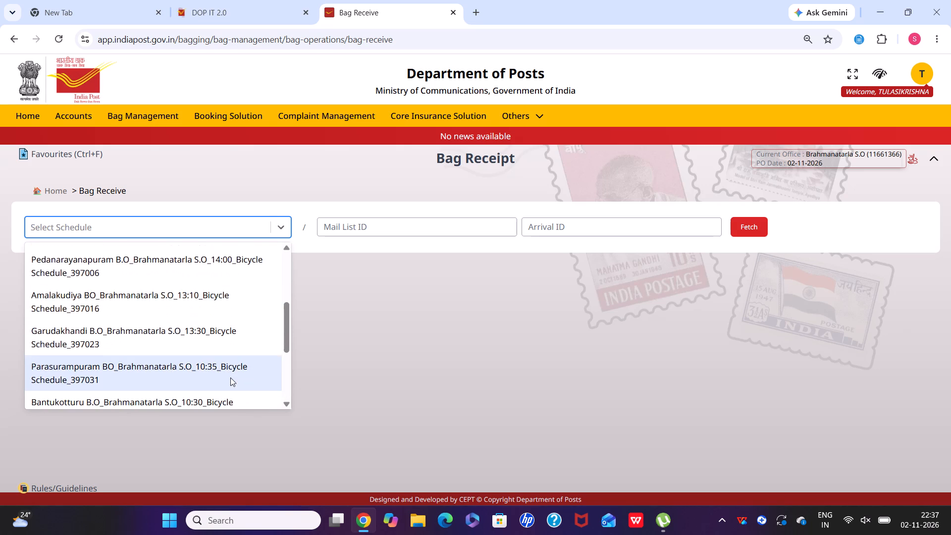
scroll(230, 377, down, 2)
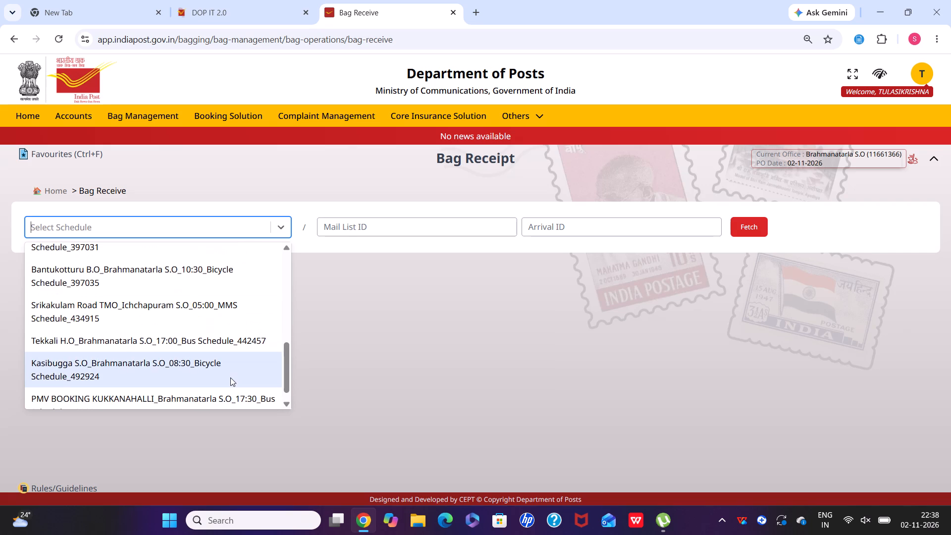
scroll(230, 377, down, 1)
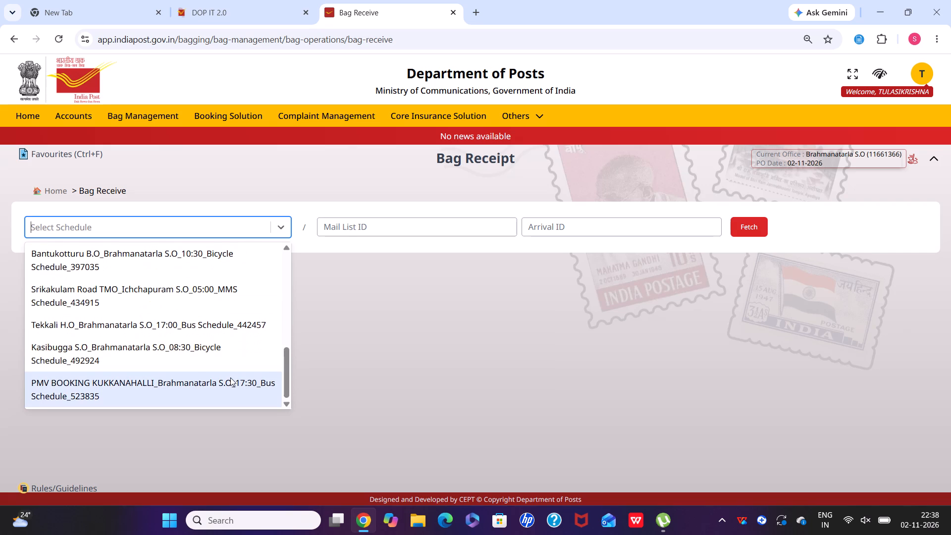
scroll(230, 377, up, 5)
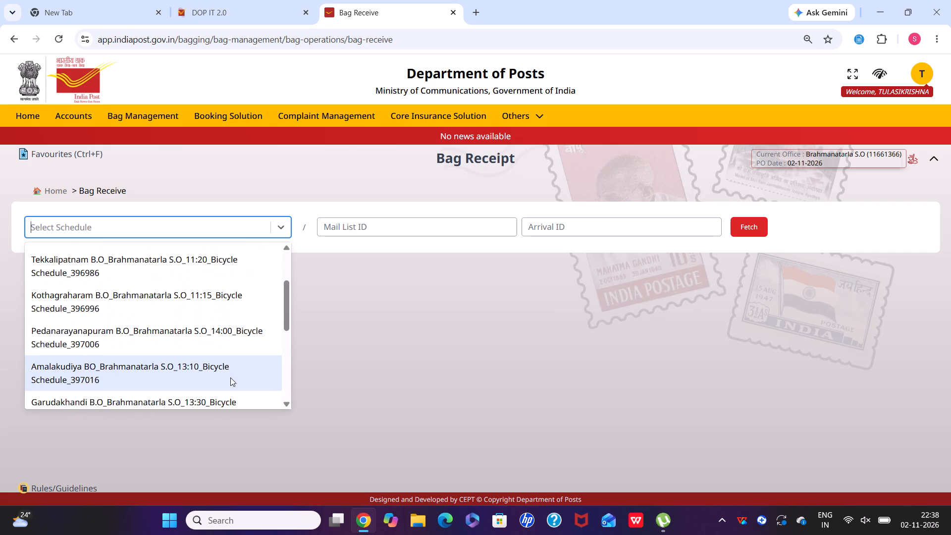
scroll(230, 377, up, 1)
click(234, 360)
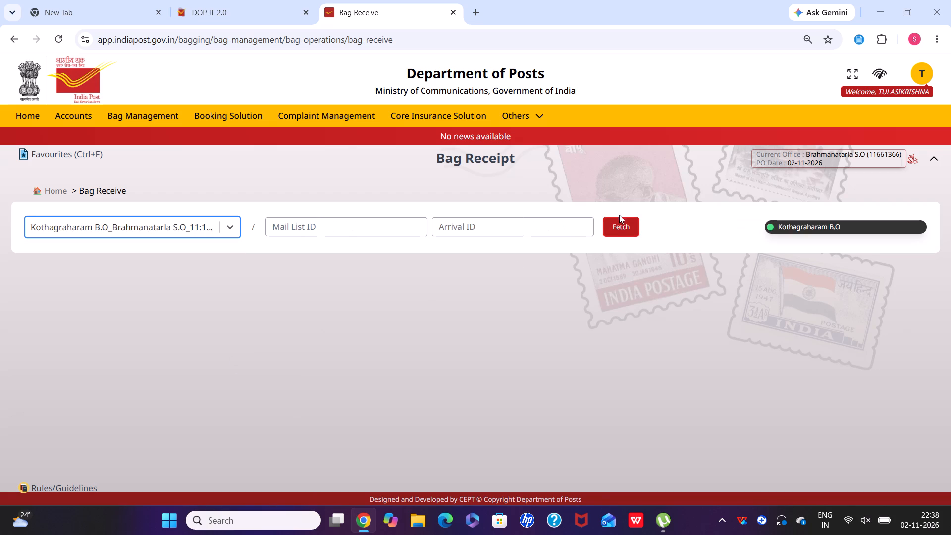
click(616, 224)
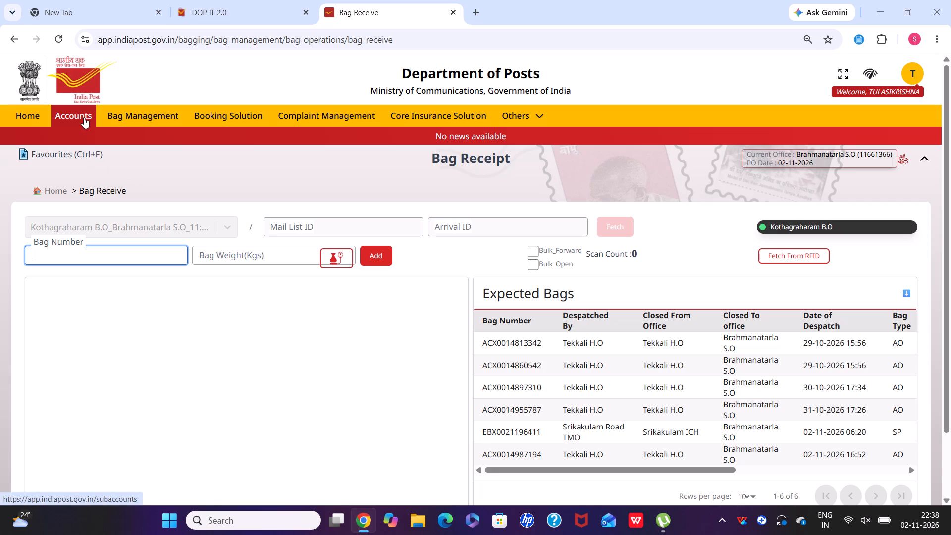
Open the BO account bag page from Accounts in a separate browser tab for reference to the pending bag numbers.
drag(84, 117, 74, 0)
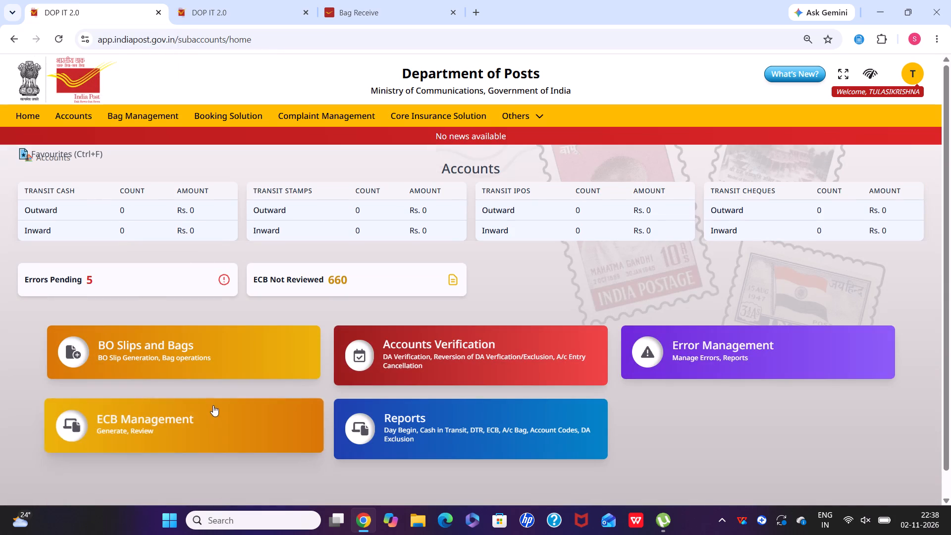
click(197, 346)
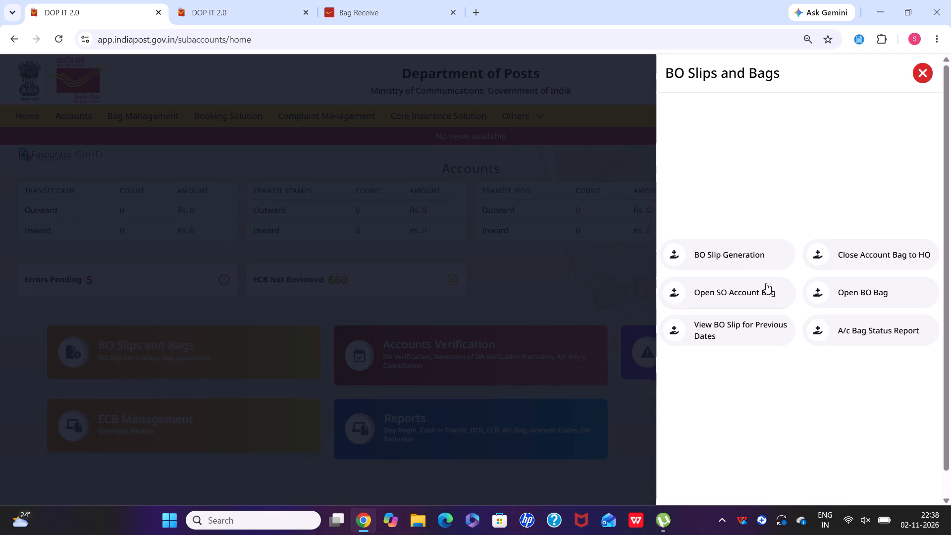
click(846, 292)
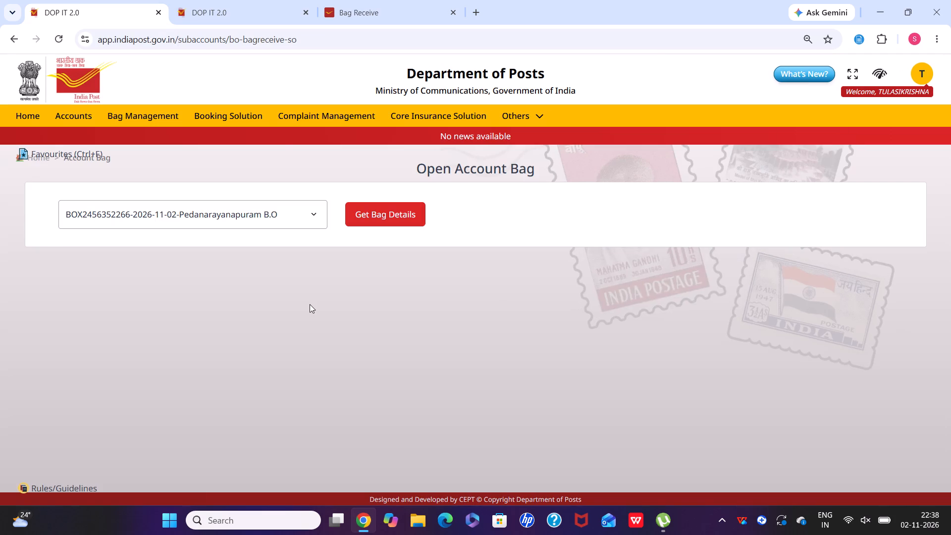
click(400, 19)
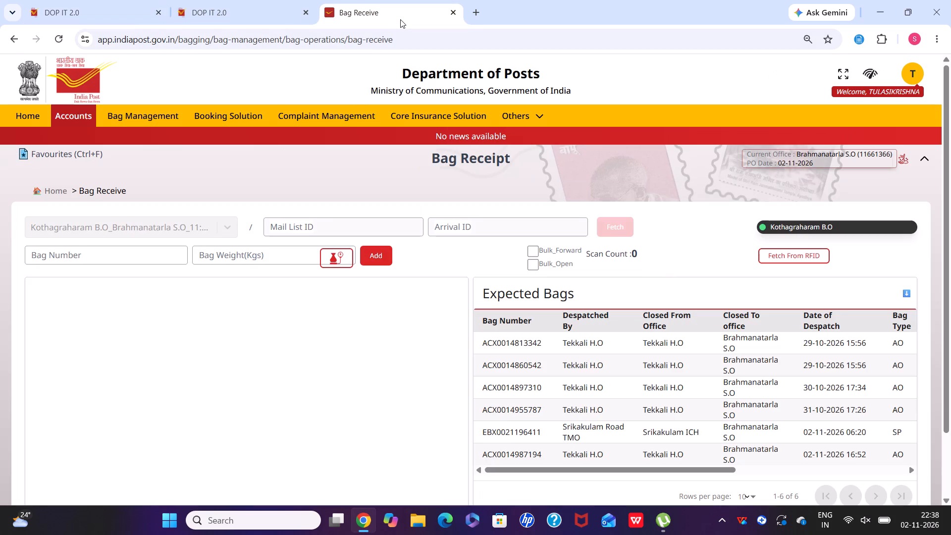
key(b)
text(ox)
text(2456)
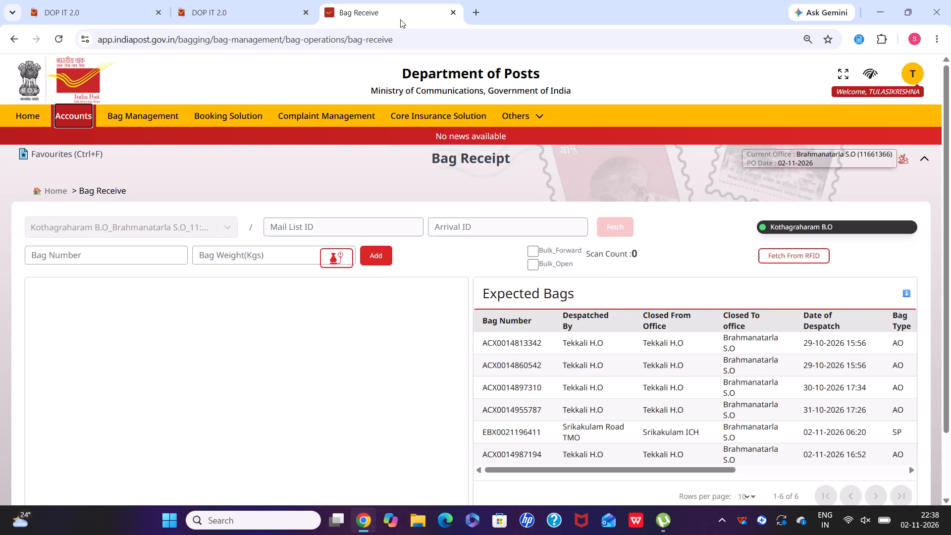
click(183, 264)
key(b)
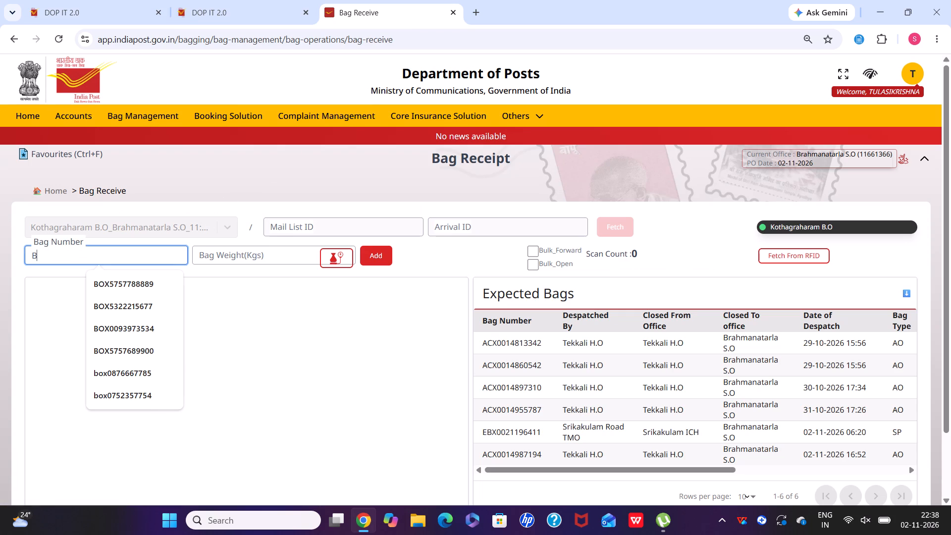
key(o)
key(x)
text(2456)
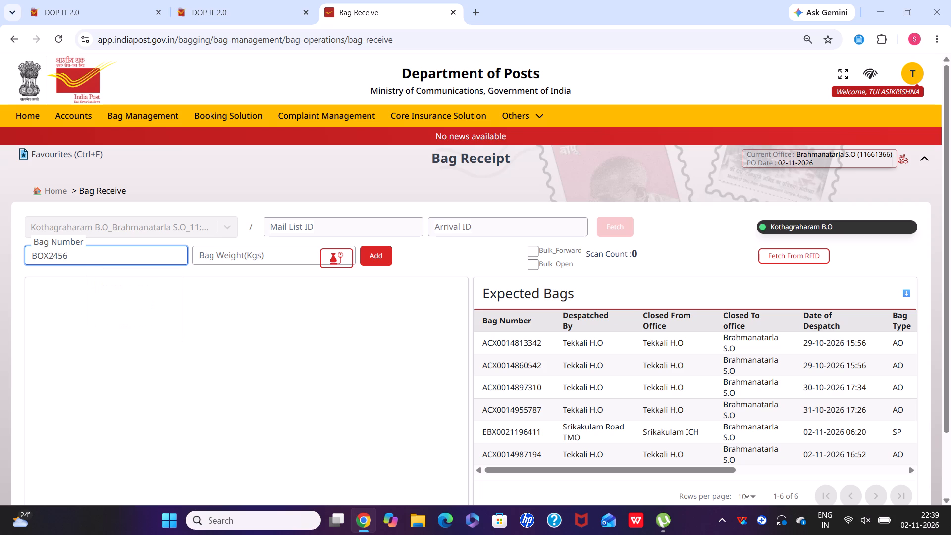
click(80, 18)
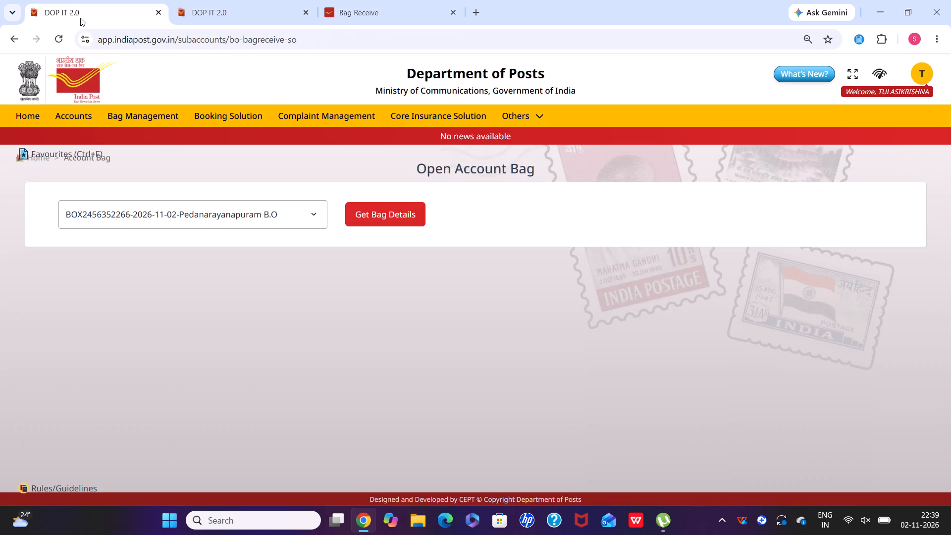
click(342, 6)
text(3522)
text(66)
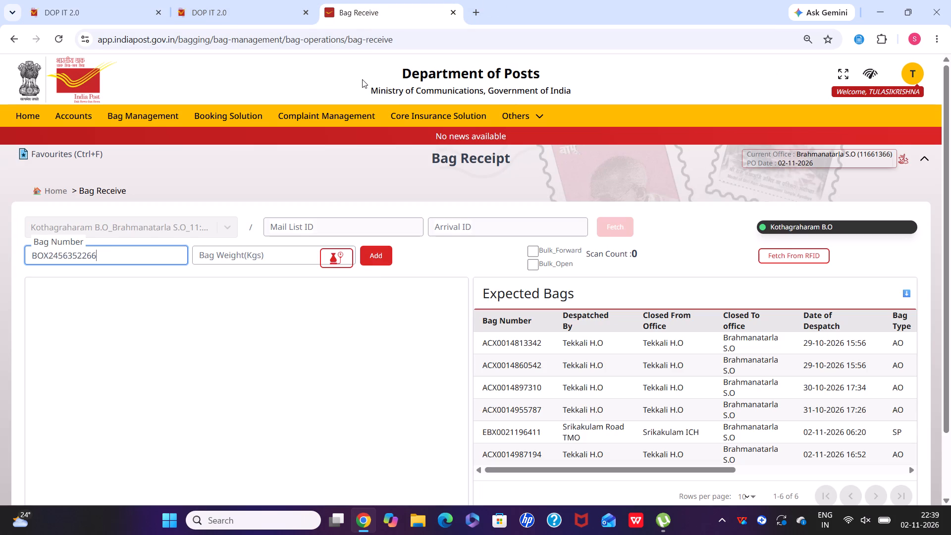
click(373, 252)
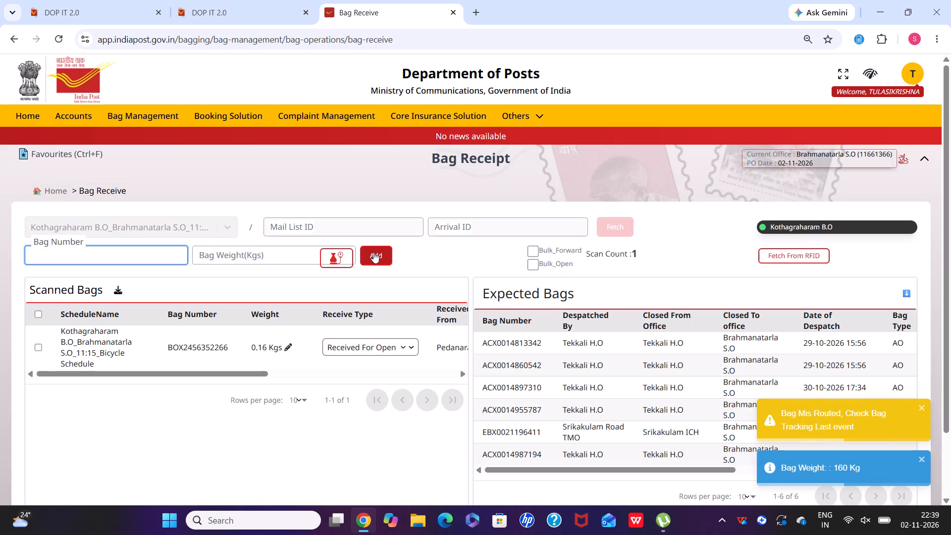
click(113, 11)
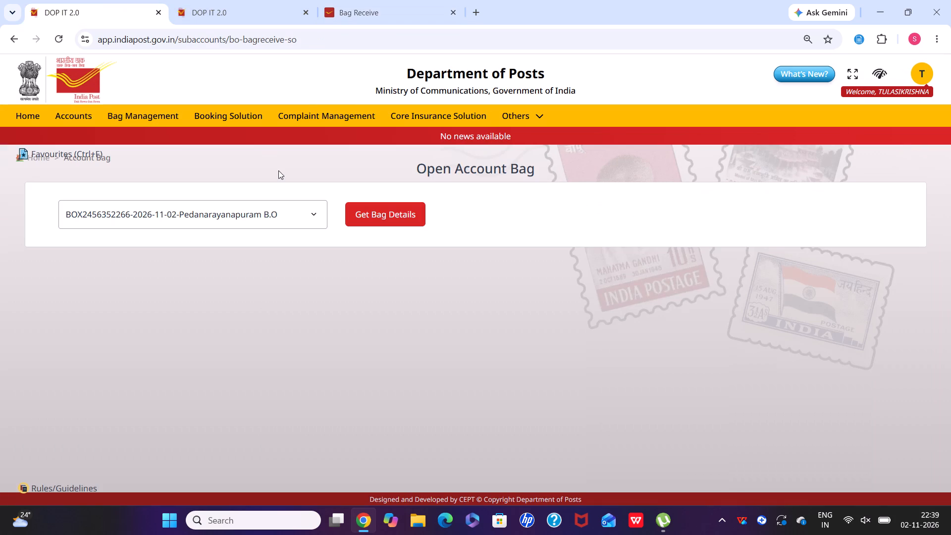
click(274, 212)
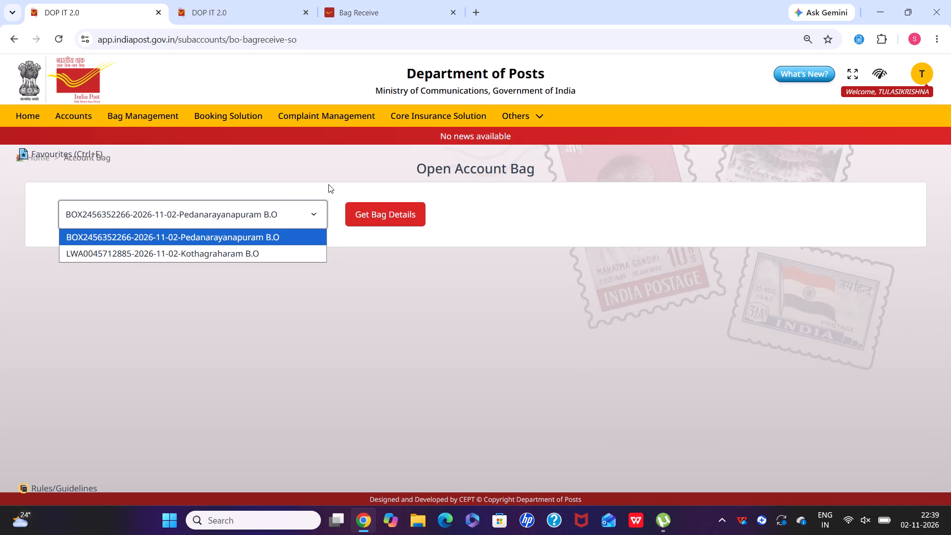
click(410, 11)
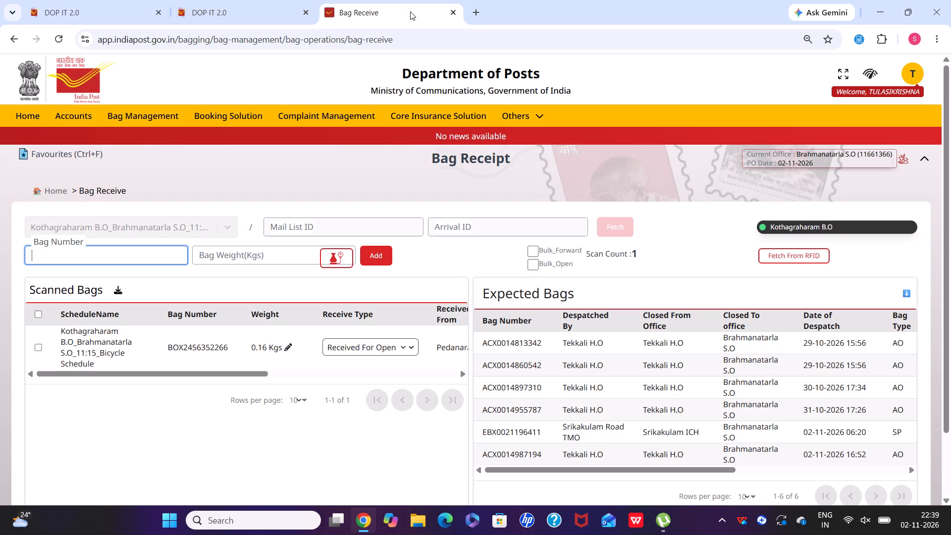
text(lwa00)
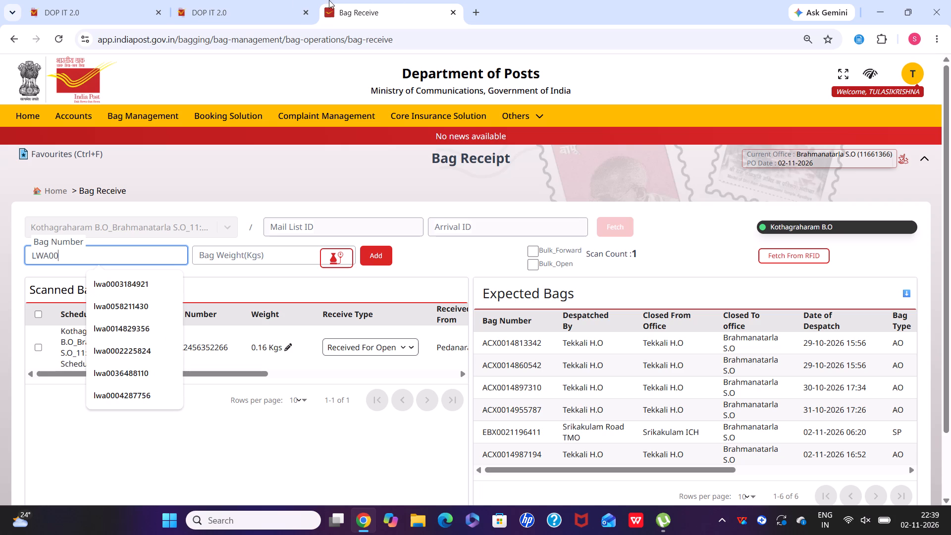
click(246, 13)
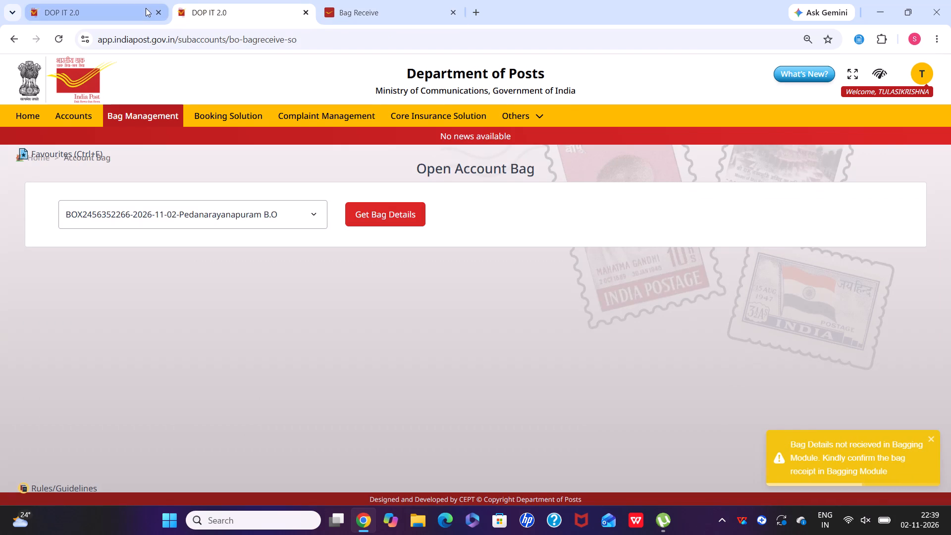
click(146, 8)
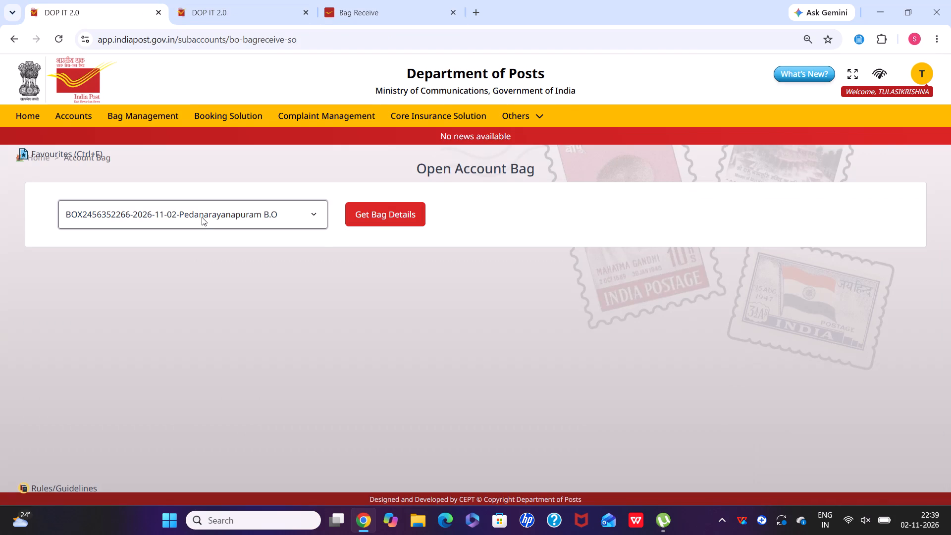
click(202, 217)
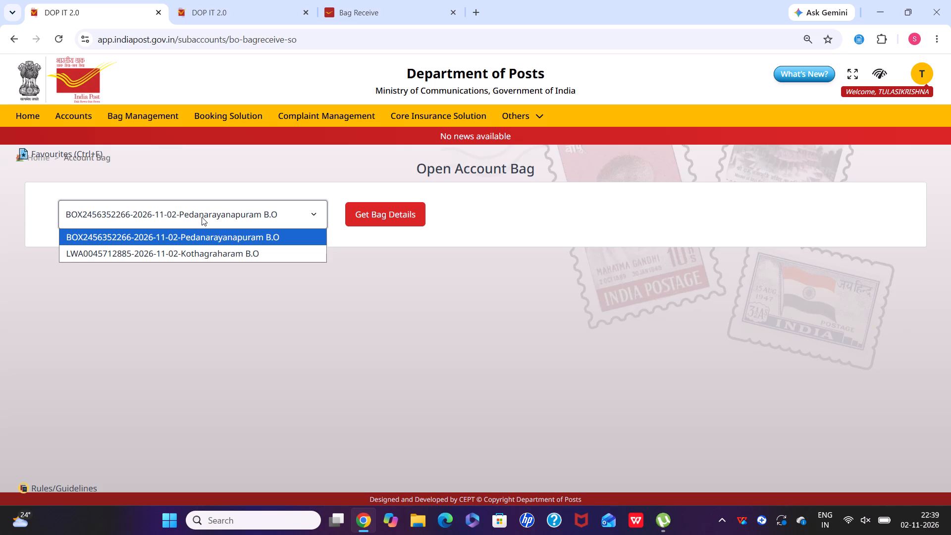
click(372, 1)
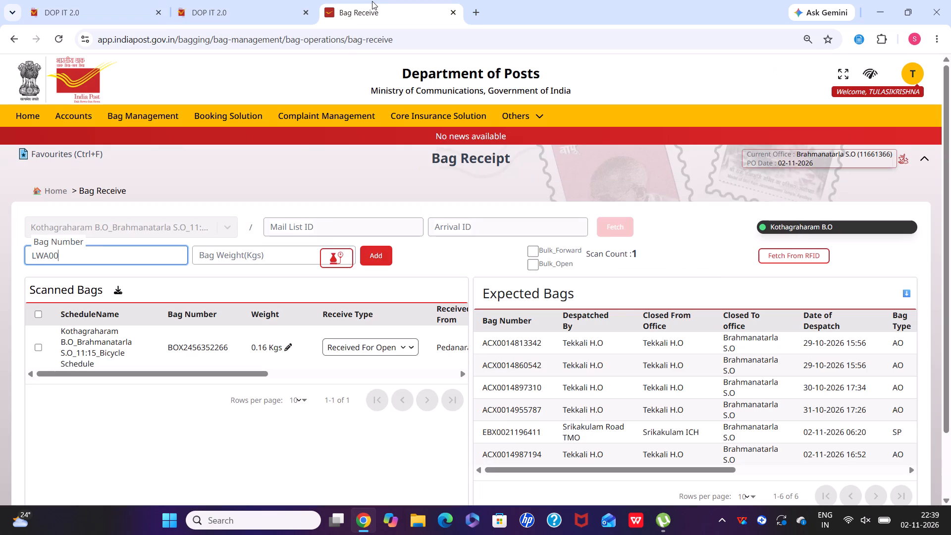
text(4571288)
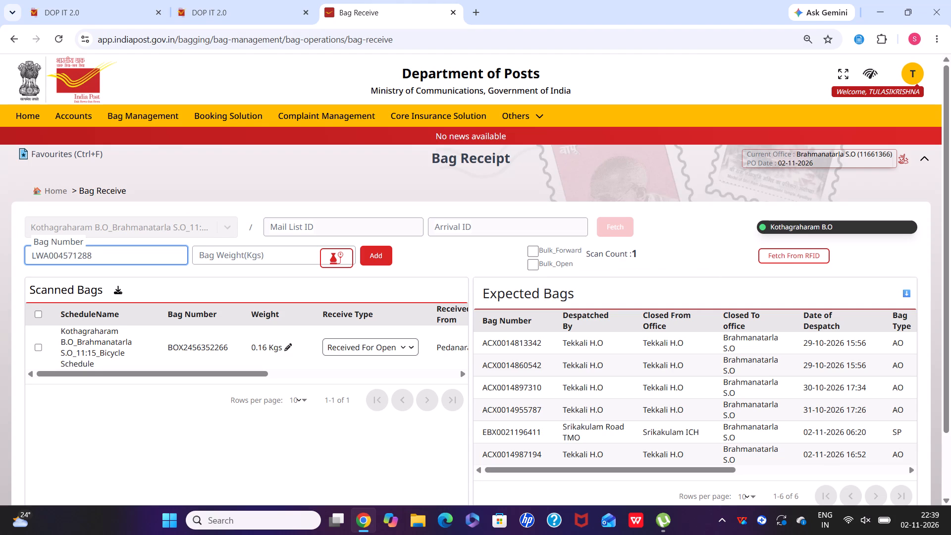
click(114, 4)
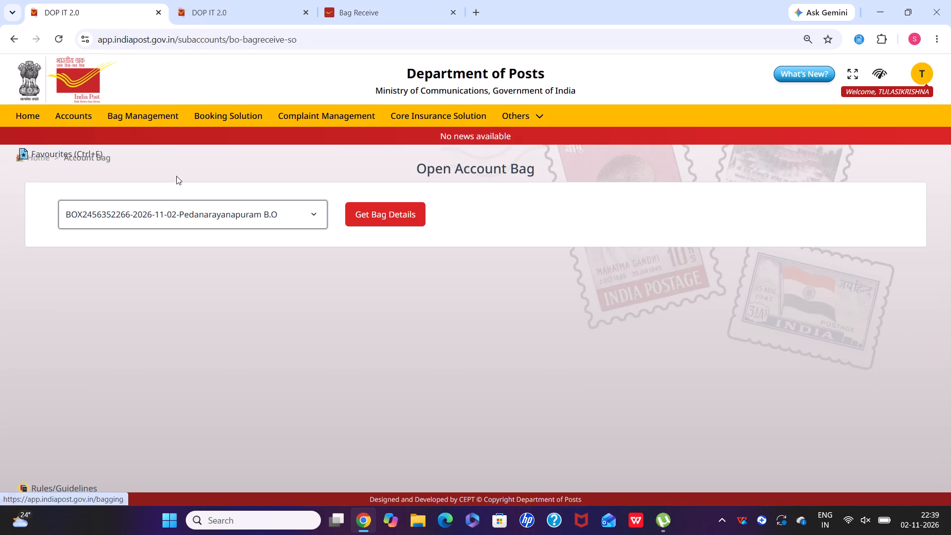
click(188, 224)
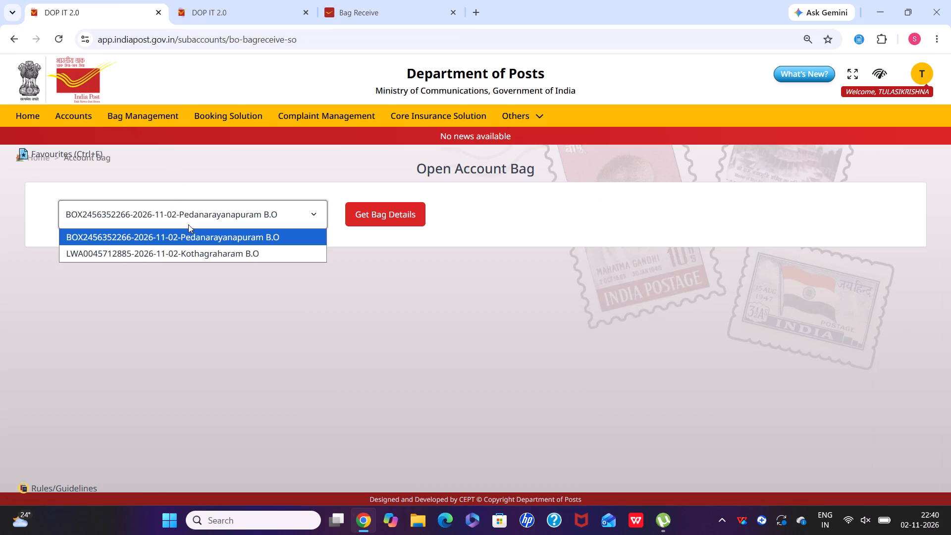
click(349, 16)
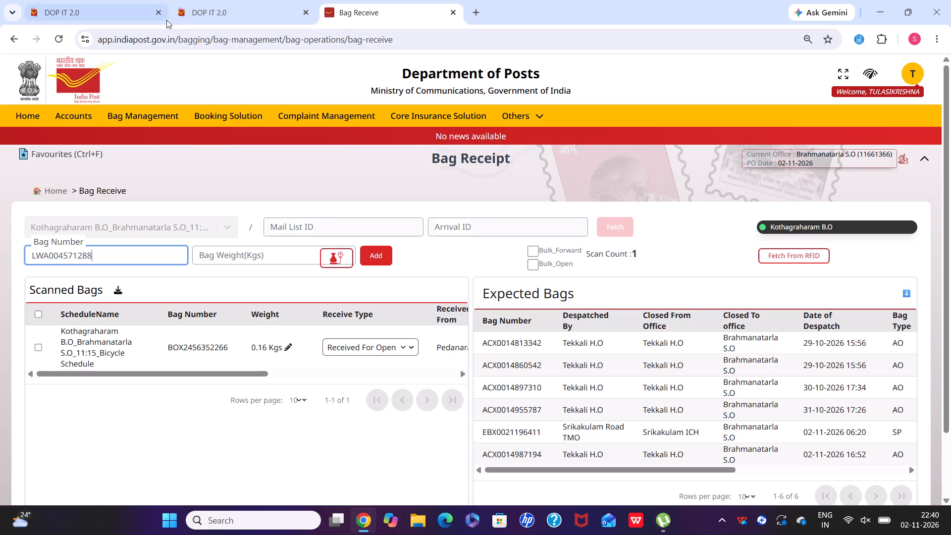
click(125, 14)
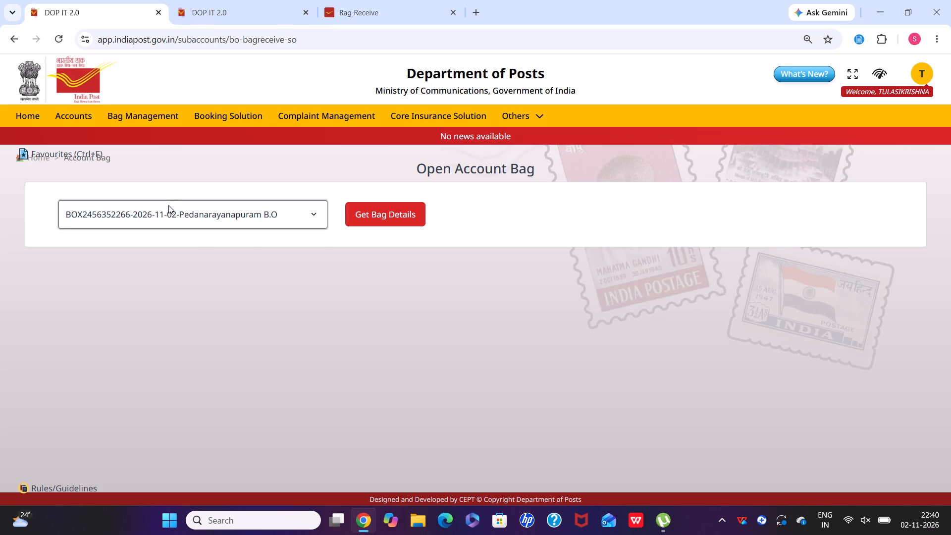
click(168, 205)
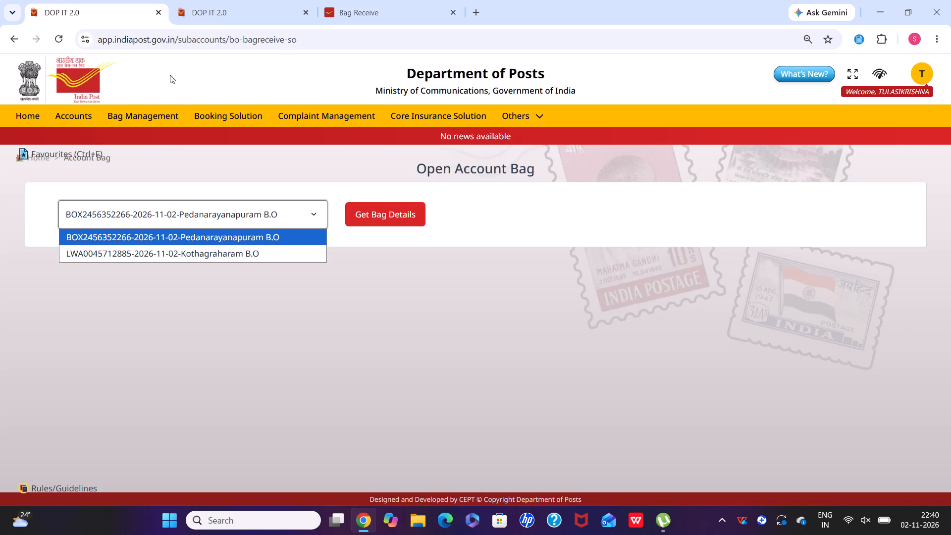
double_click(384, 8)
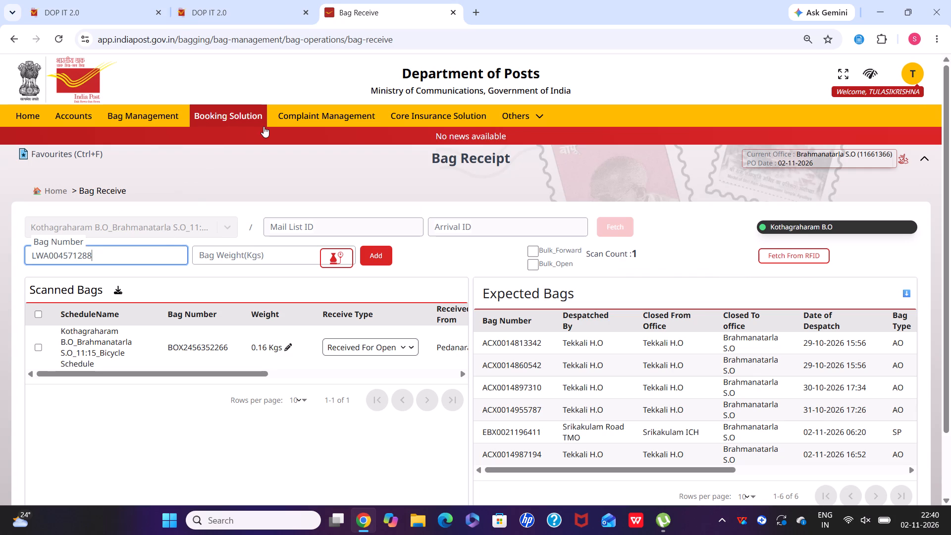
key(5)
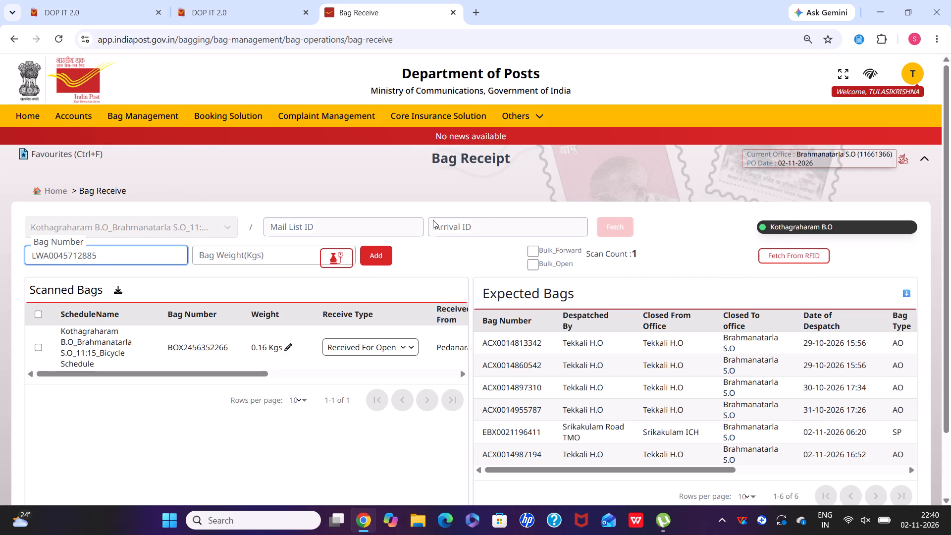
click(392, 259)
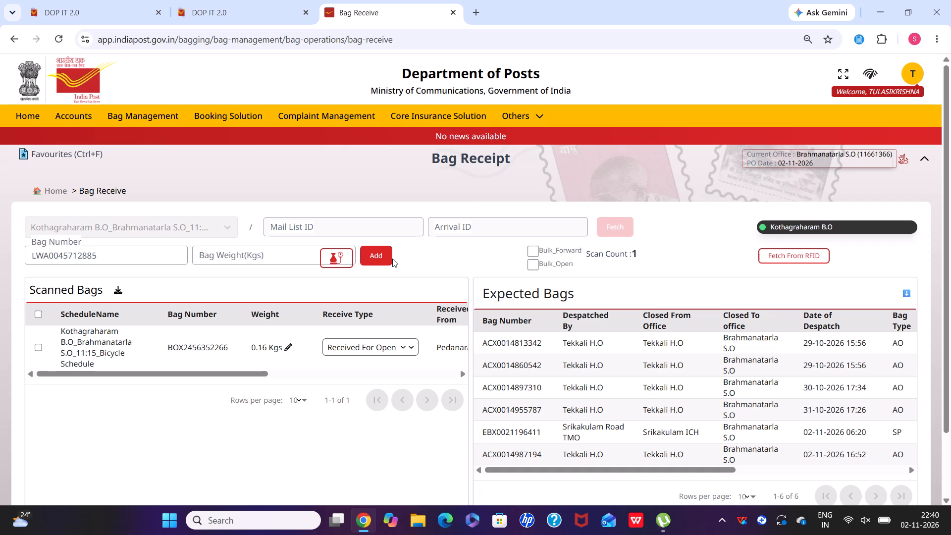
scroll(170, 320, down, 1)
click(35, 311)
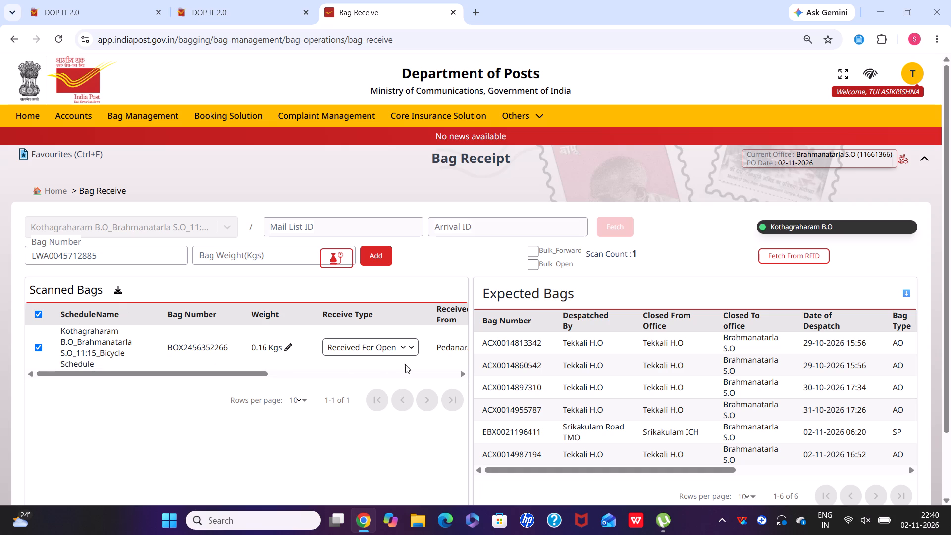
scroll(414, 367, down, 5)
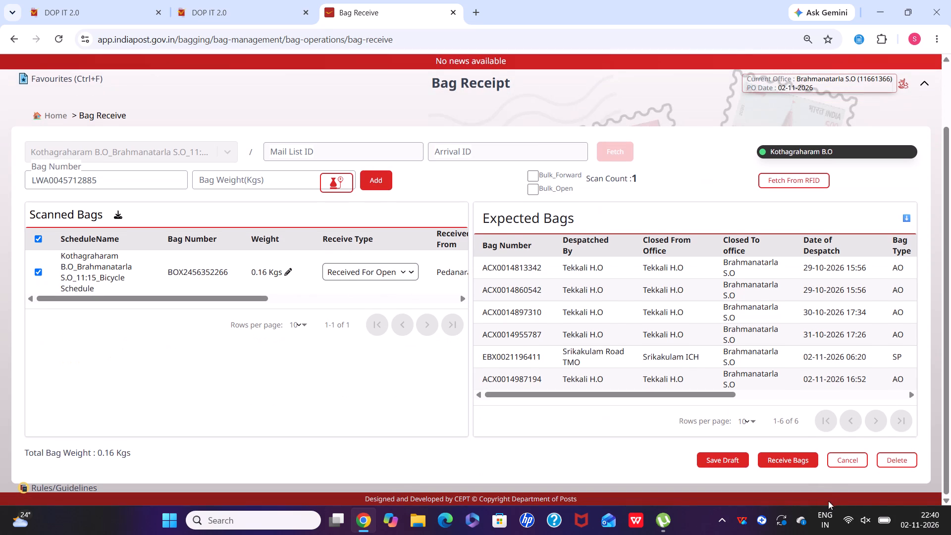
click(805, 463)
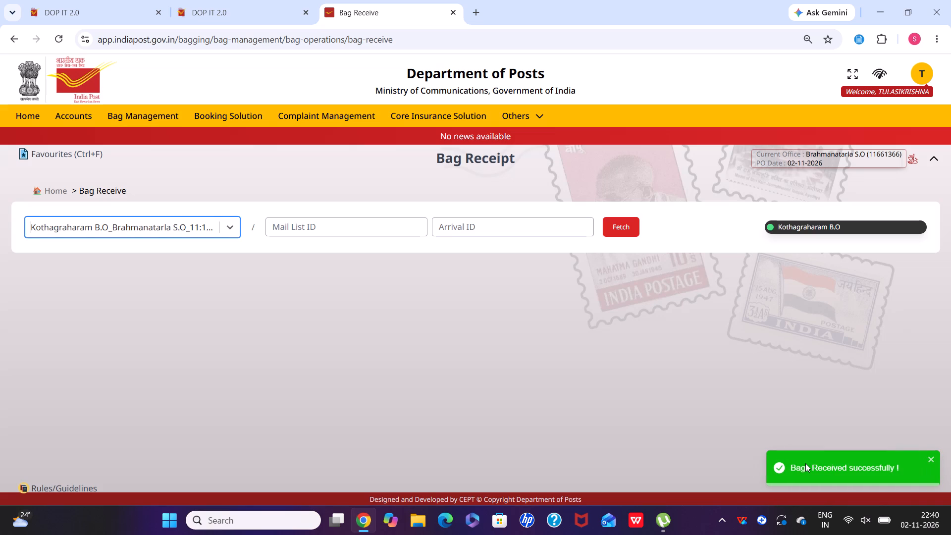
click(723, 452)
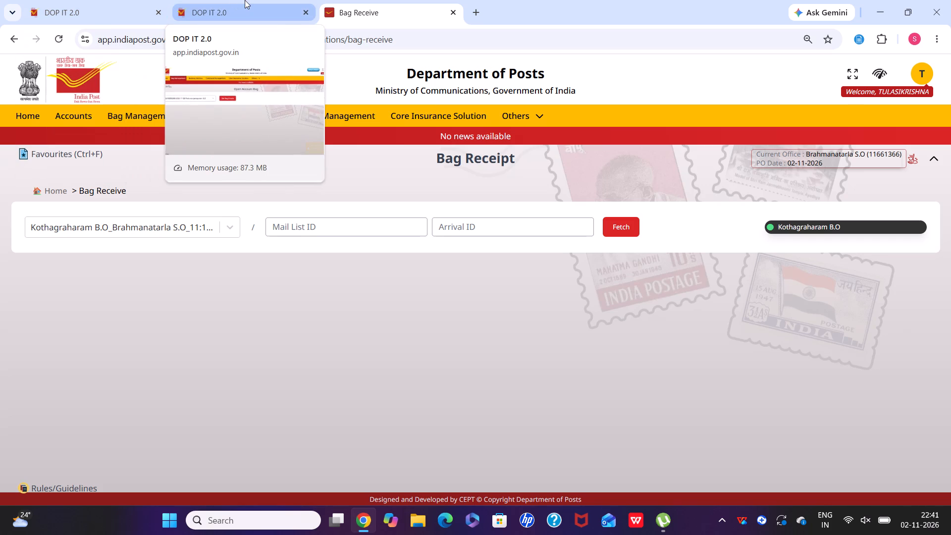
click(126, 2)
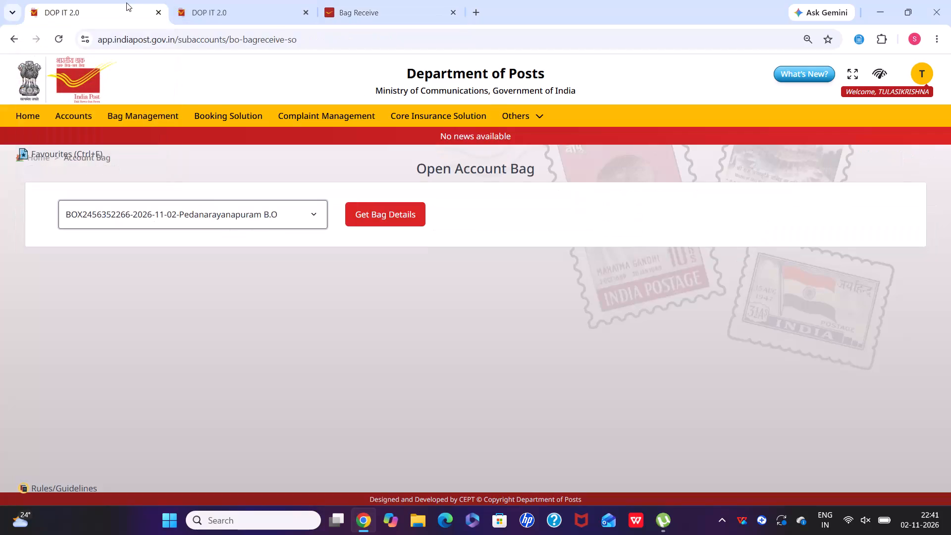
click(361, 217)
click(361, 217)
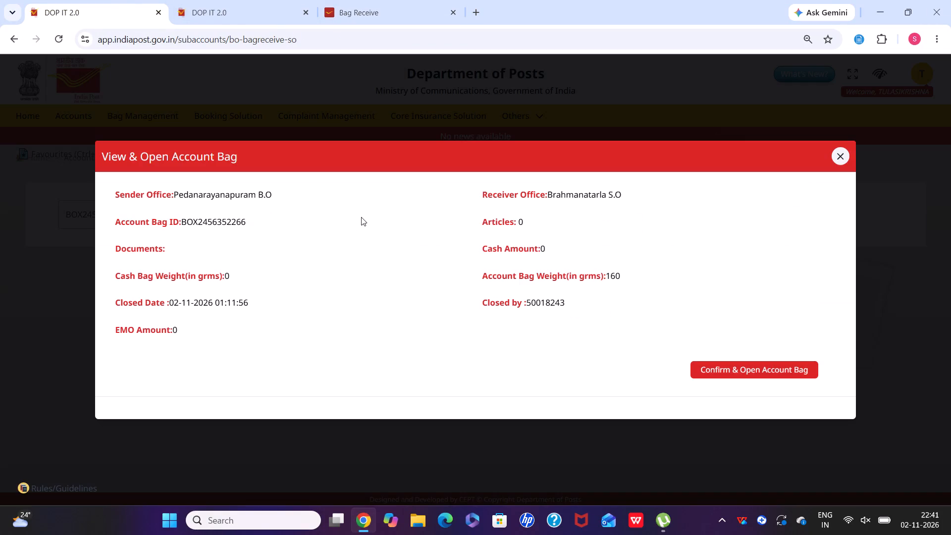
click(726, 378)
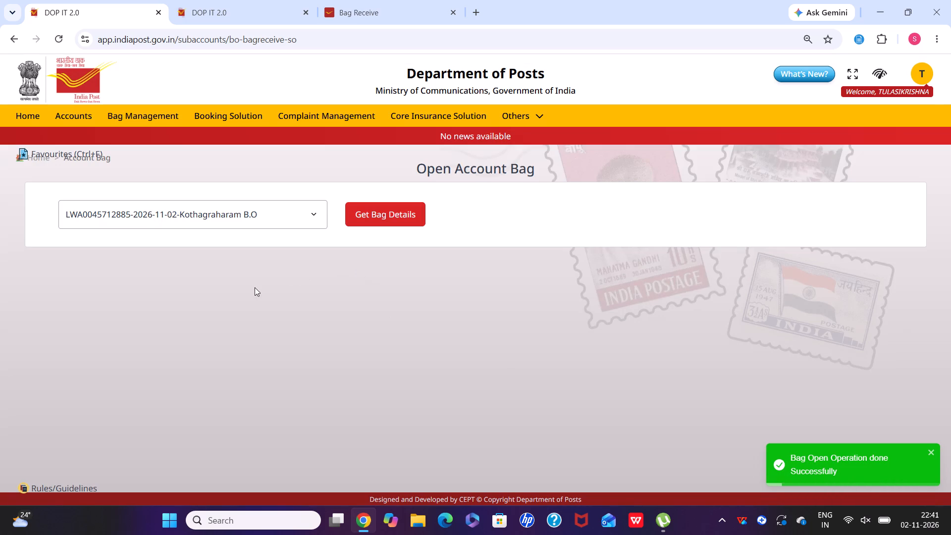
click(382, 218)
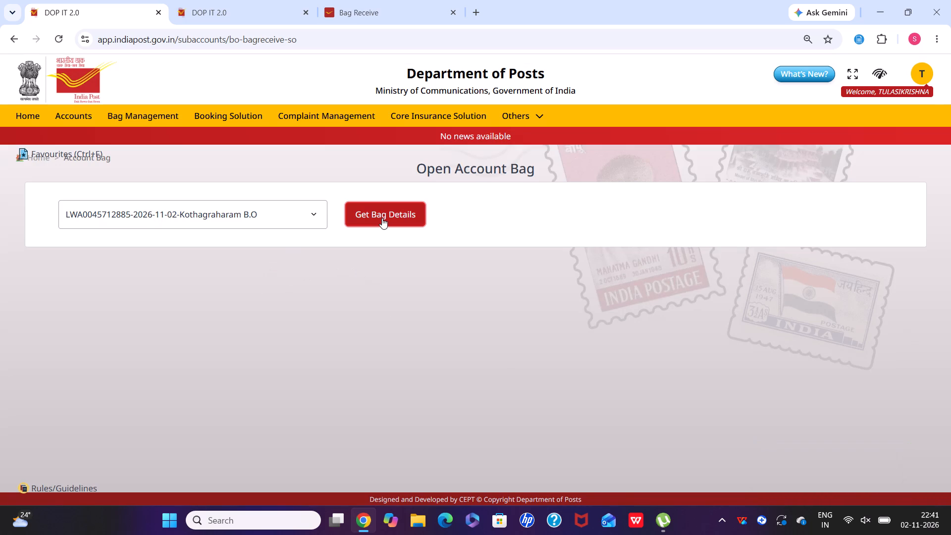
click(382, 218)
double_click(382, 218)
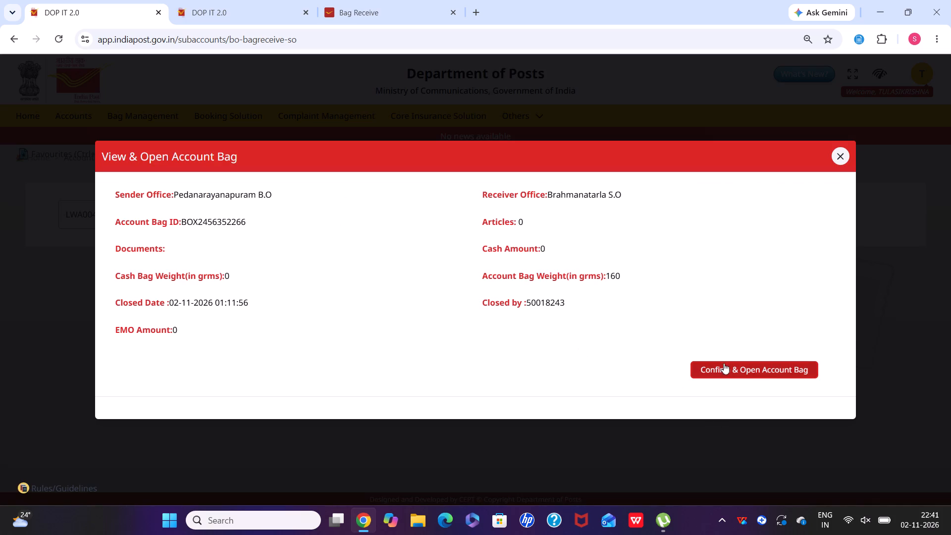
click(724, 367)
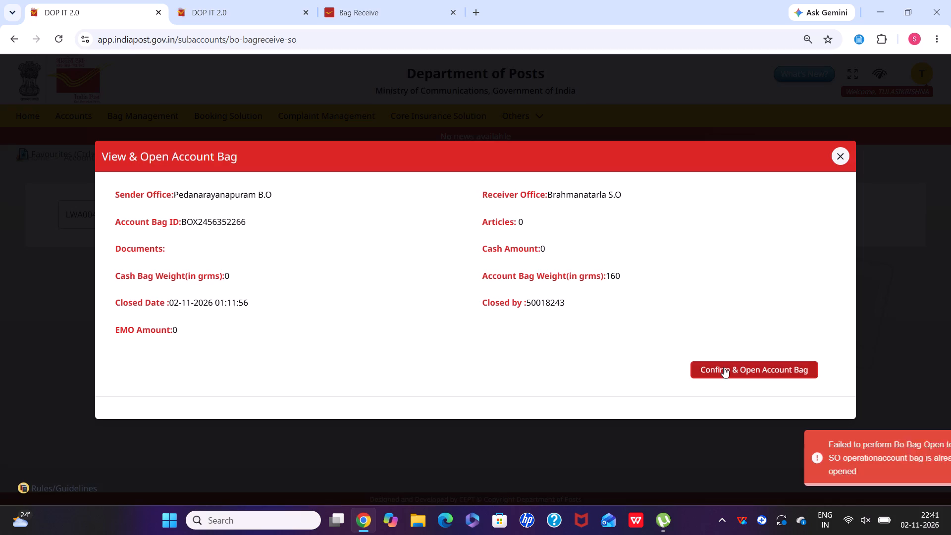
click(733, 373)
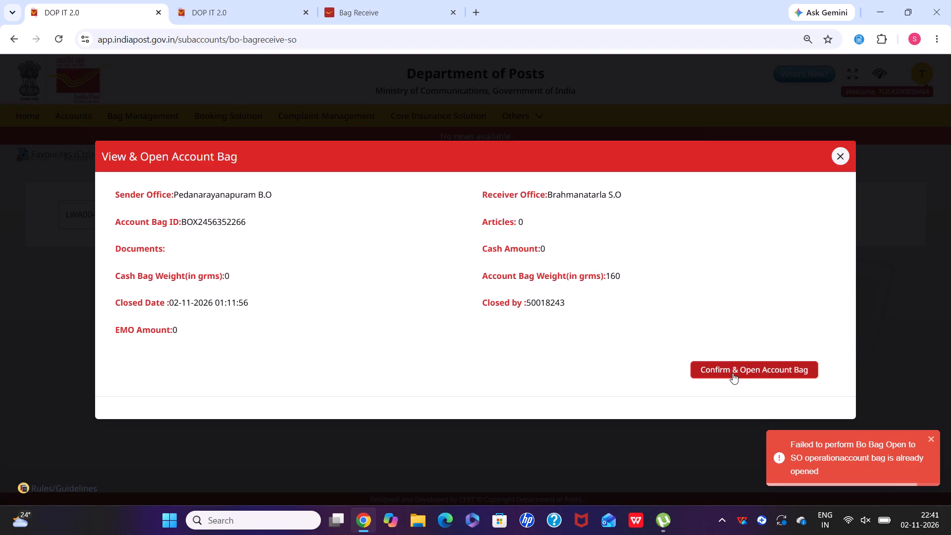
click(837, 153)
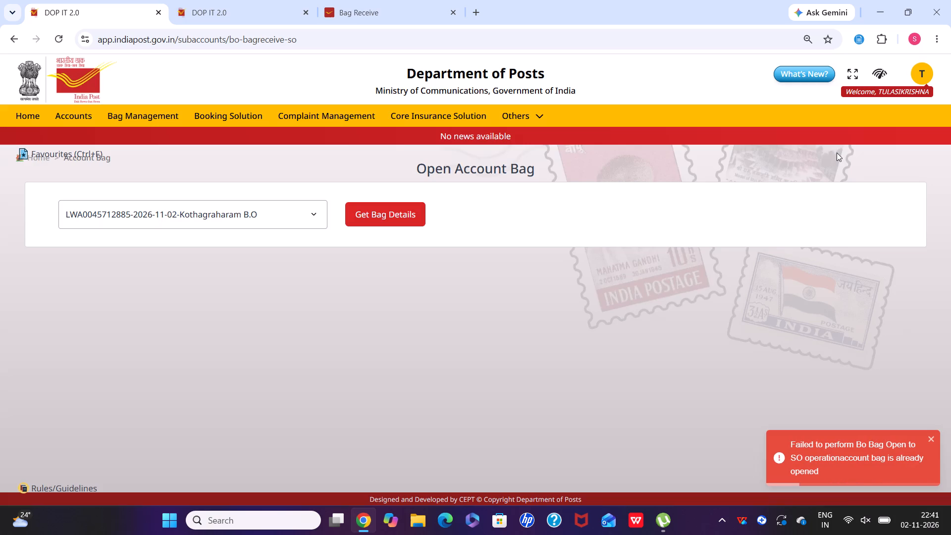
Open the Treasury module in the browser tab showing the Open Account Bag page.
click(527, 112)
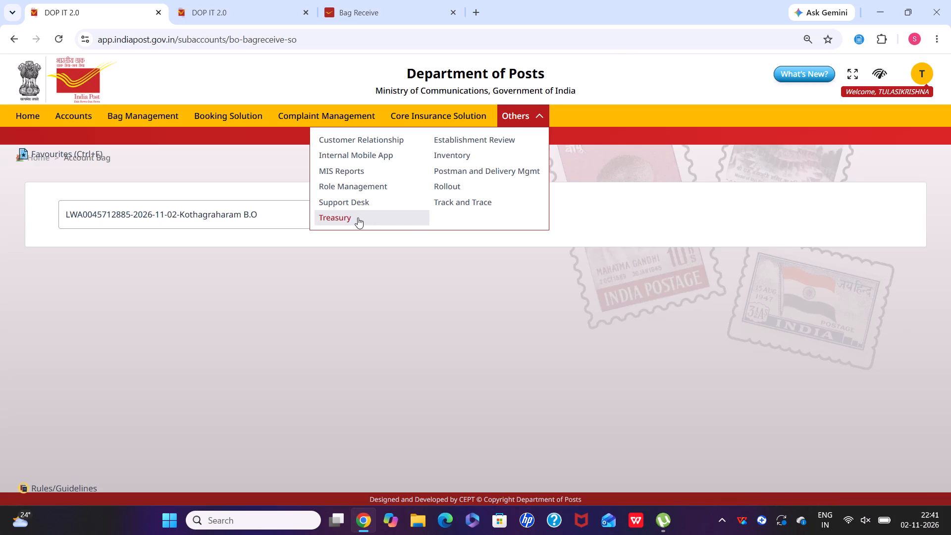
click(358, 217)
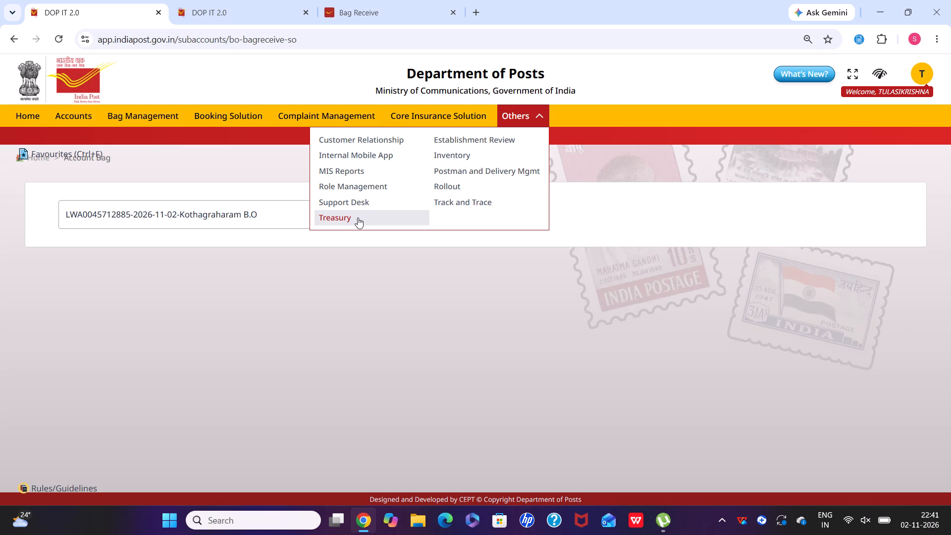
right_click(358, 217)
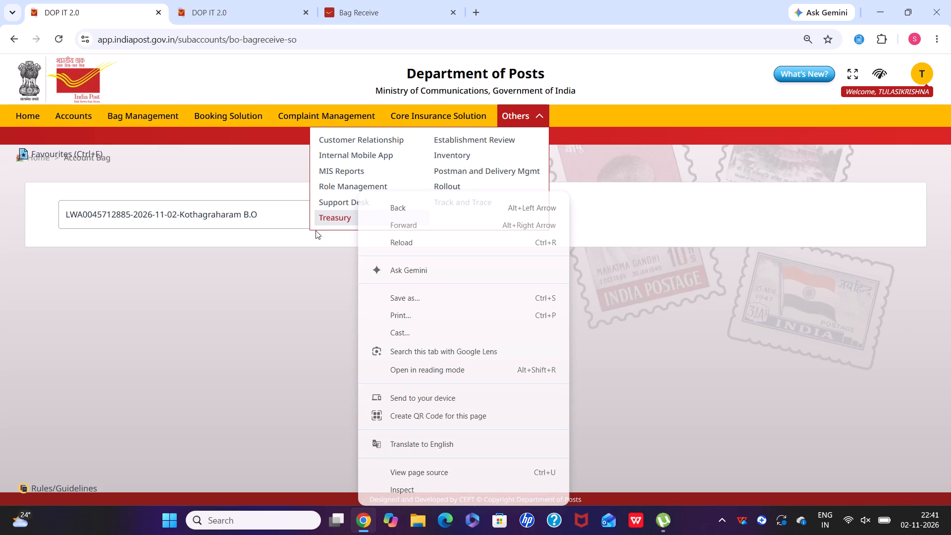
click(344, 216)
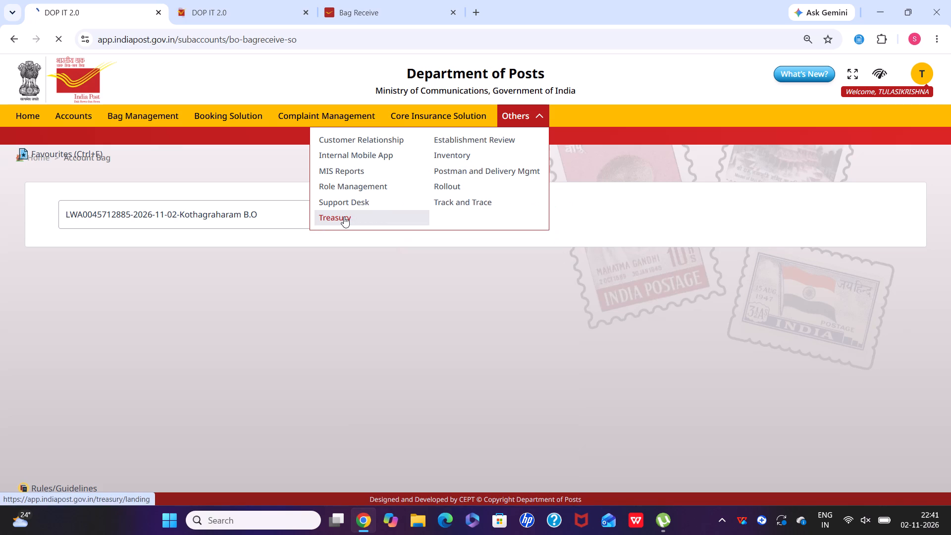
double_click(344, 216)
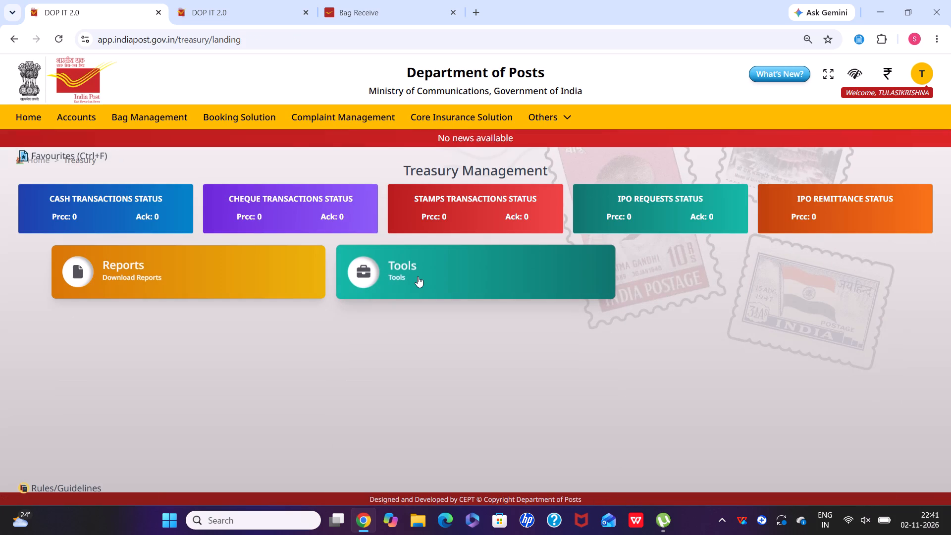
Open Mismatch Transactions from the Treasury tools to check for mismatched transactions.
click(418, 276)
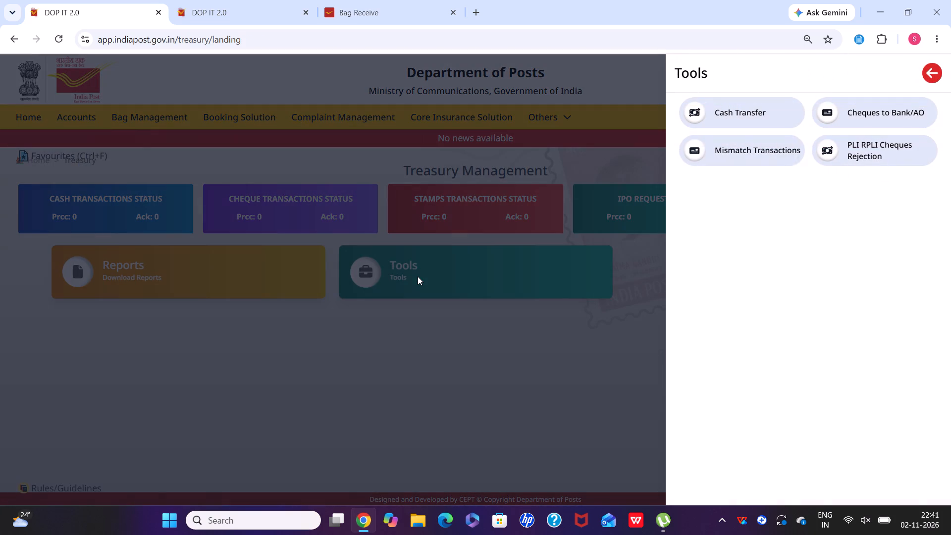
click(791, 144)
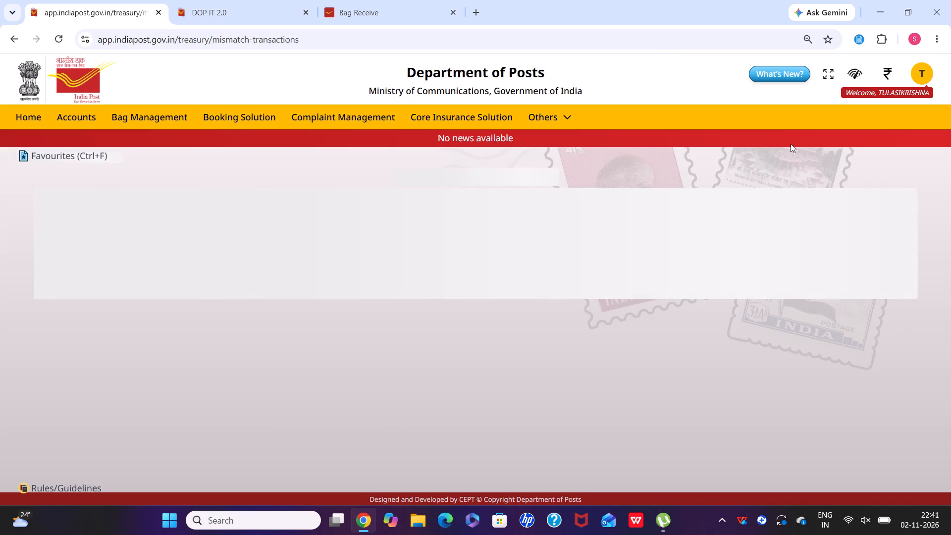
click(791, 144)
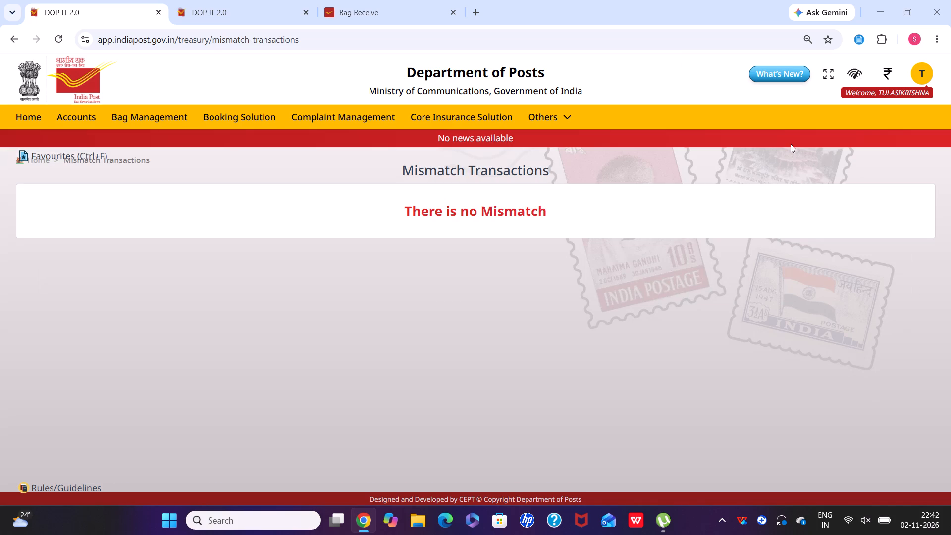
Close the browser window and shut down the computer.
click(950, 7)
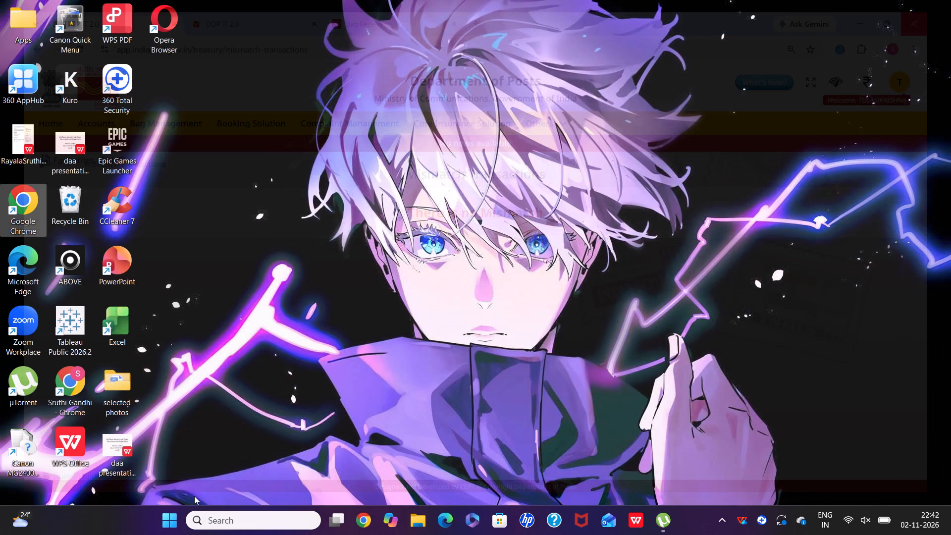
click(167, 517)
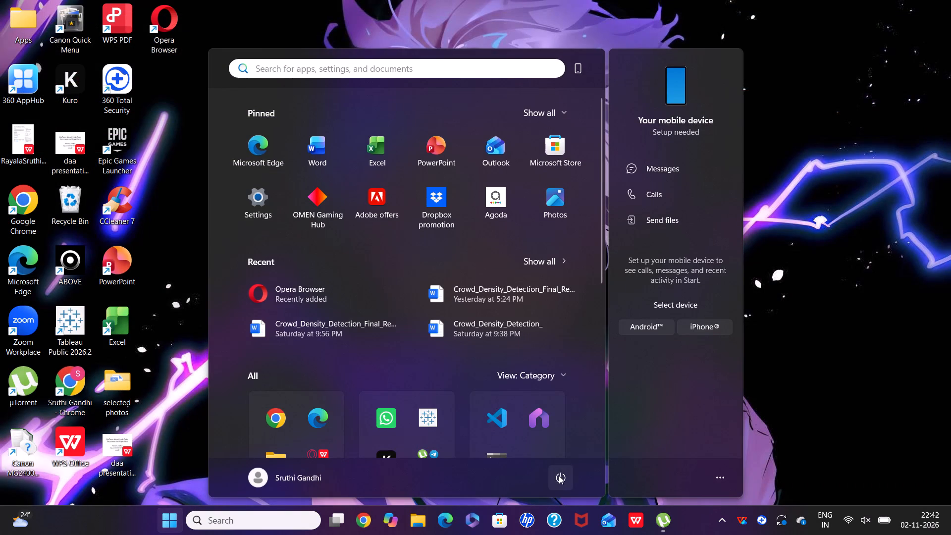
click(561, 477)
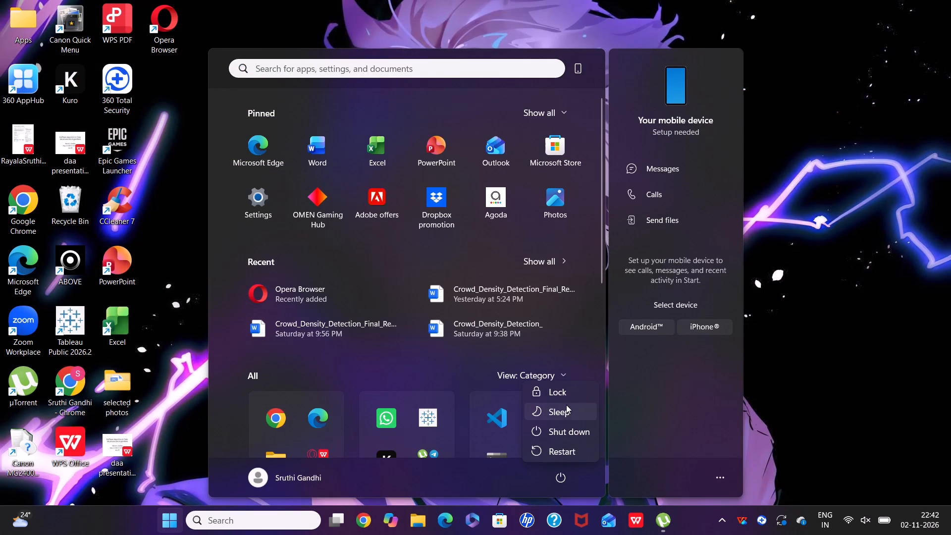
click(559, 431)
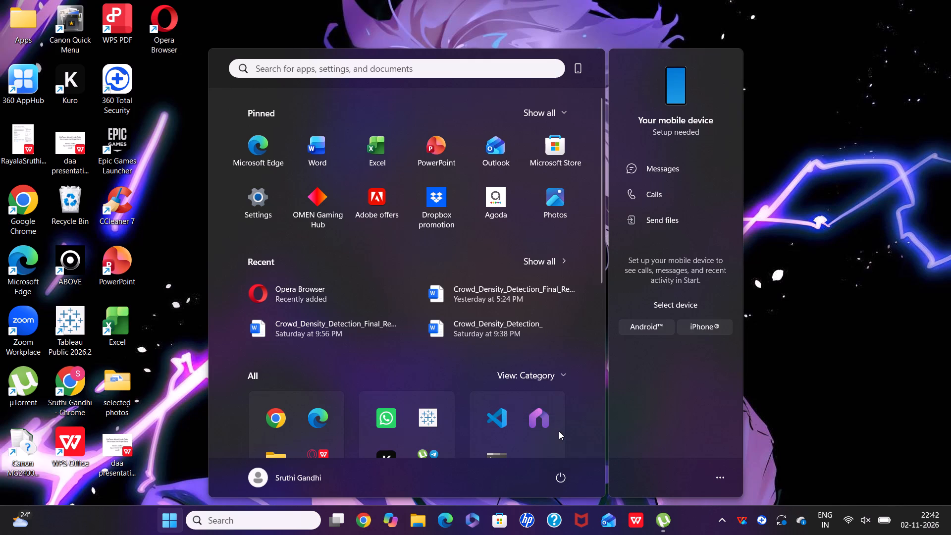